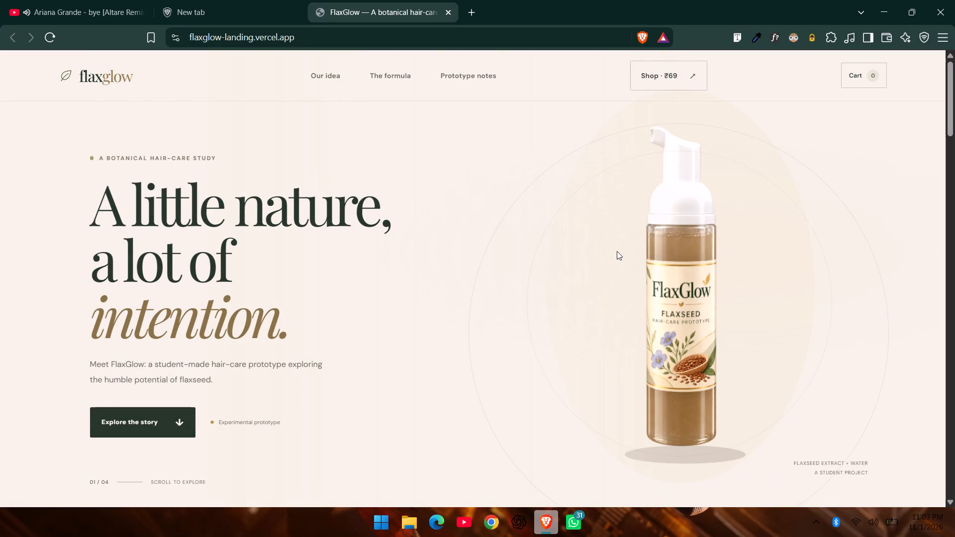
Examine the FlaxGlow landing page's hero, "Inspired by one very small seed" and "Two ingredients. One experiment." sections, watching how the bottle animates.
scroll(546, 247, down, 3)
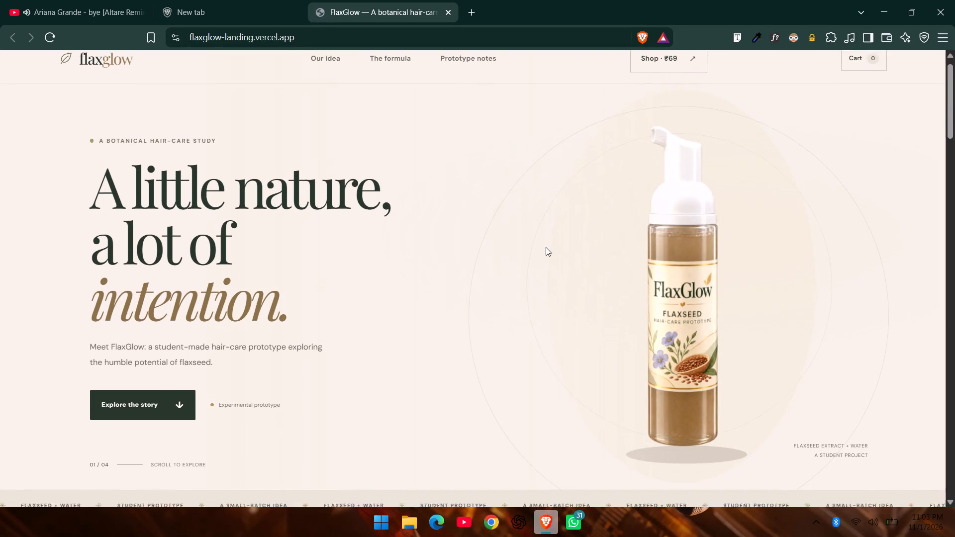
scroll(546, 247, down, 6)
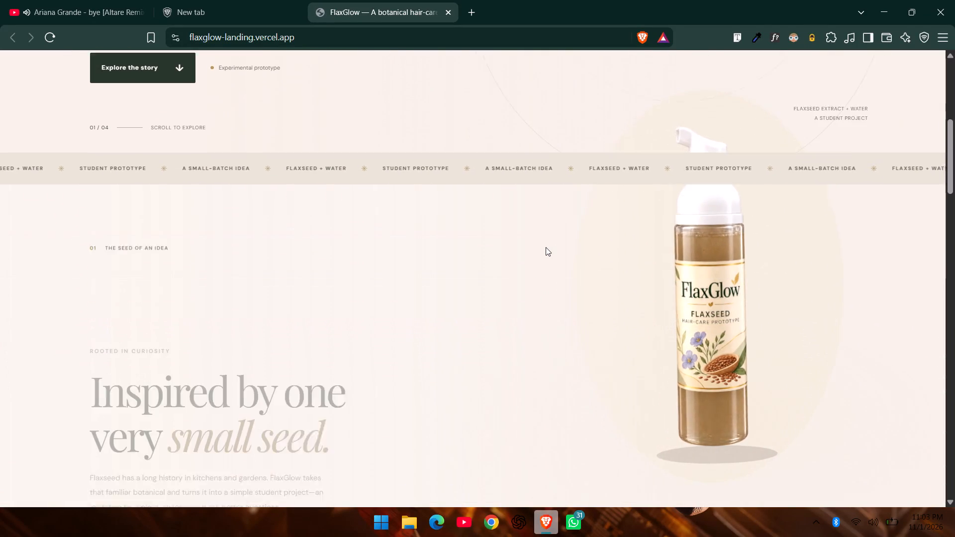
scroll(546, 247, down, 3)
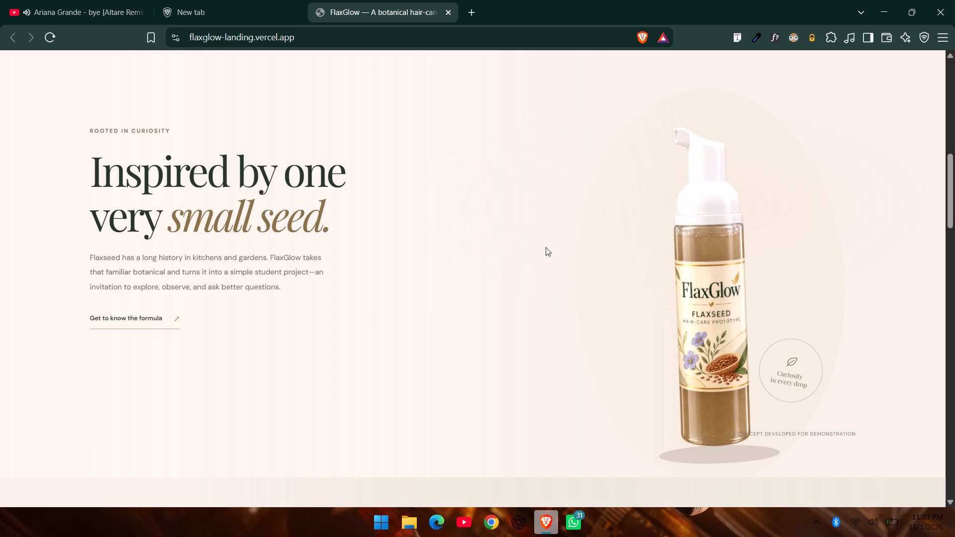
scroll(546, 247, down, 4)
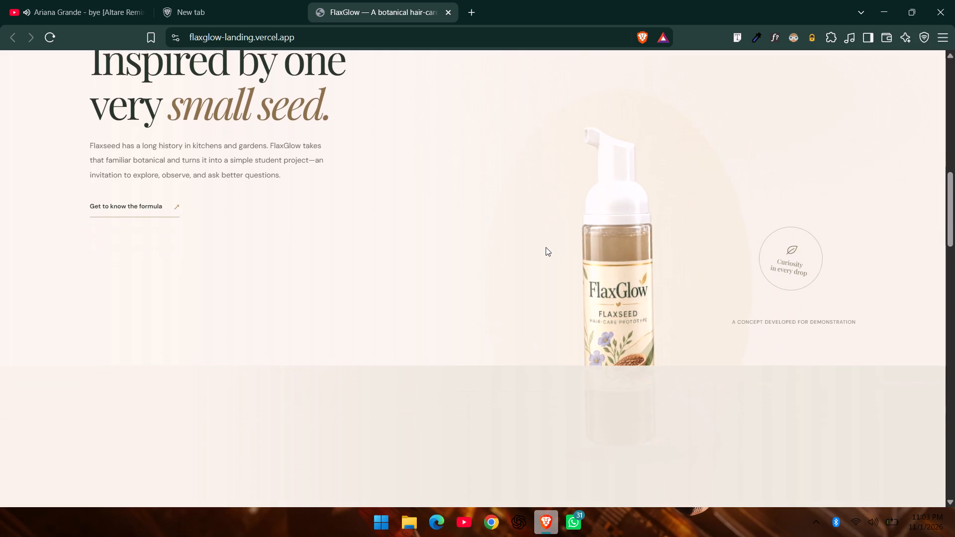
scroll(546, 247, down, 7)
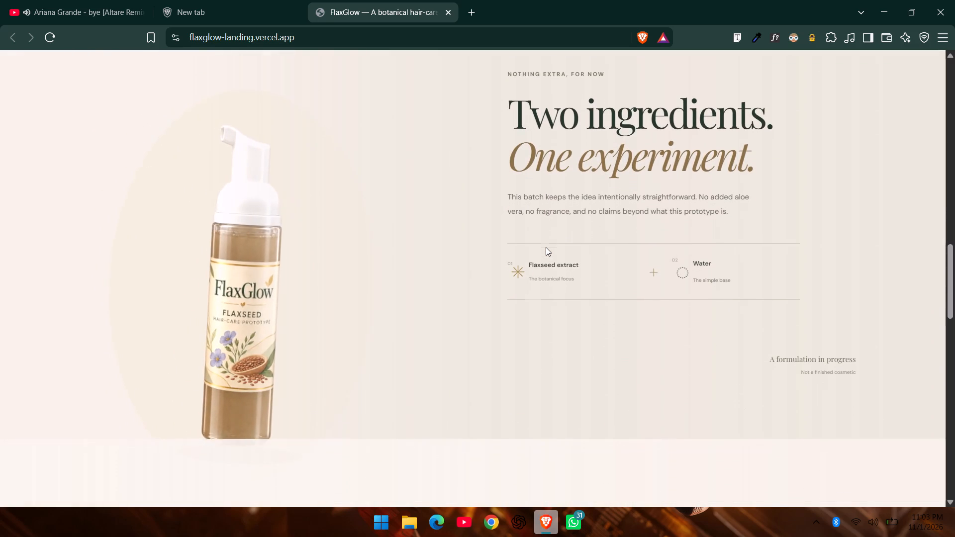
Examine the "Made to explore" prototype notes, the testing note, the FlaxGlow purchase card and the footer.
scroll(546, 247, down, 4)
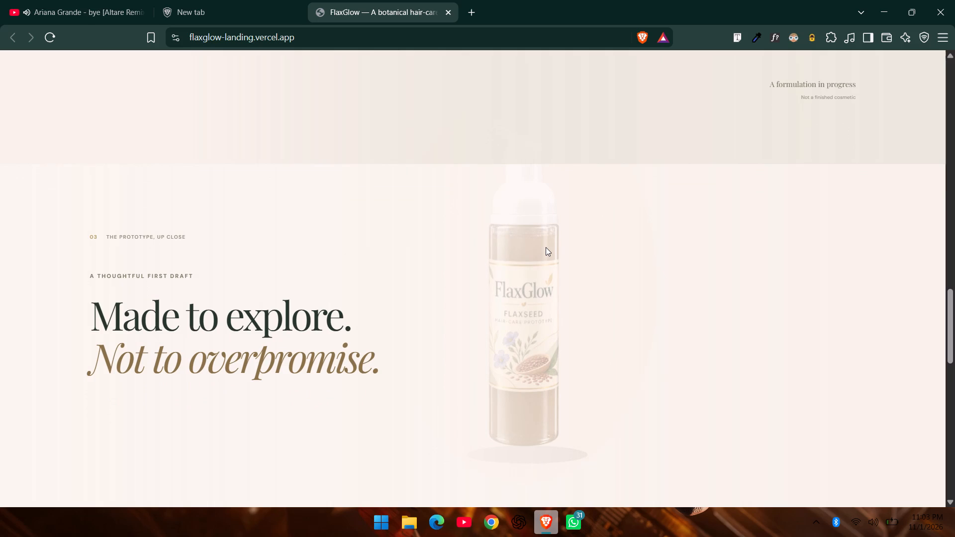
scroll(546, 247, down, 4)
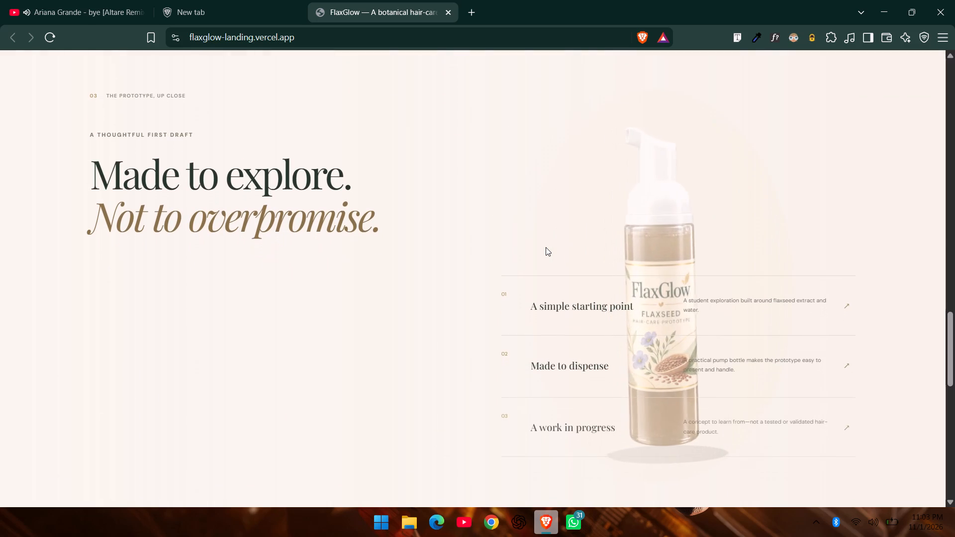
scroll(546, 247, down, 3)
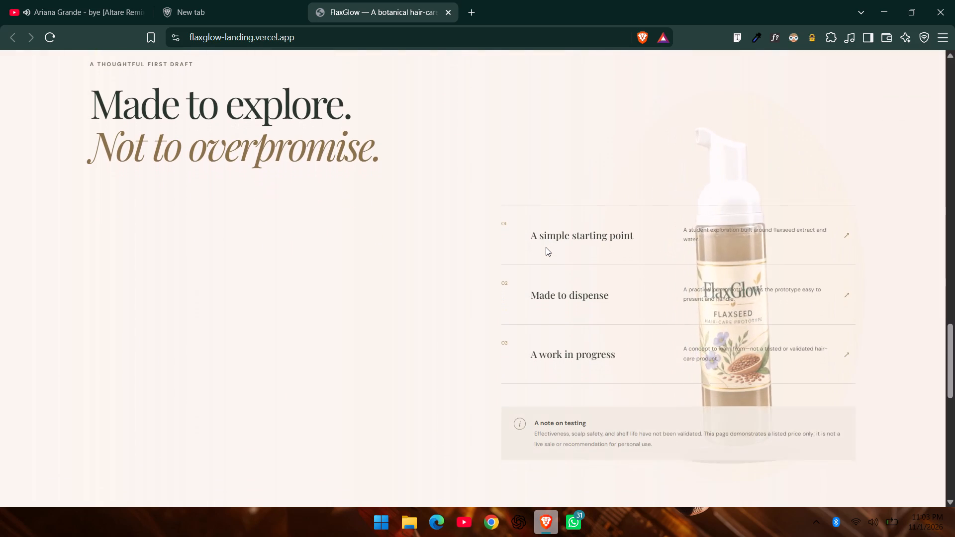
scroll(546, 247, down, 4)
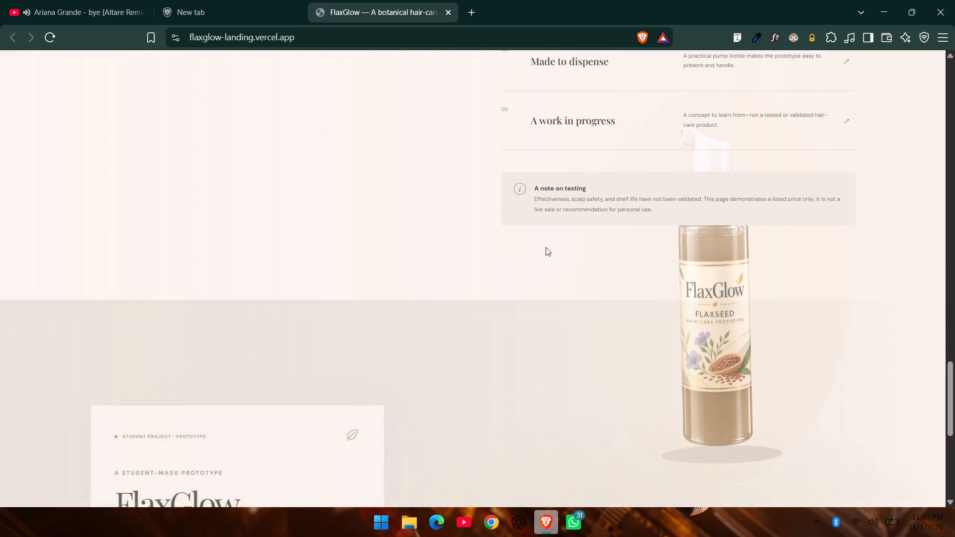
scroll(546, 247, down, 4)
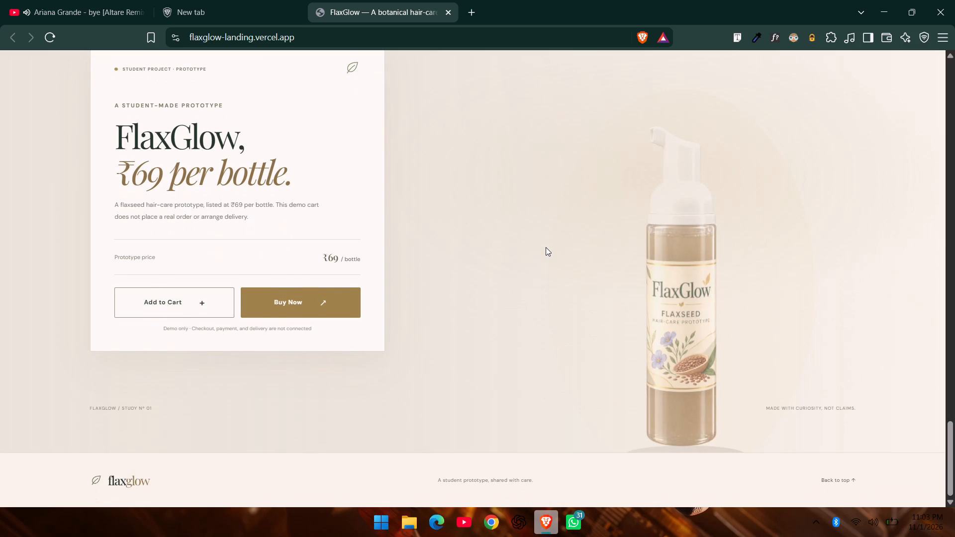
scroll(546, 247, up, 1)
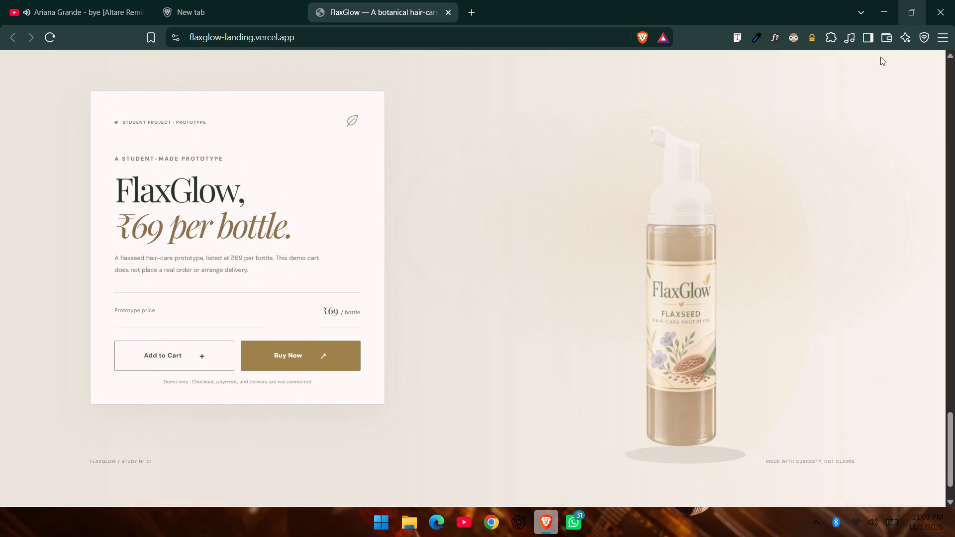
Check the Dark Reader extension's settings for the FlaxGlow site and close them without changes.
click(791, 35)
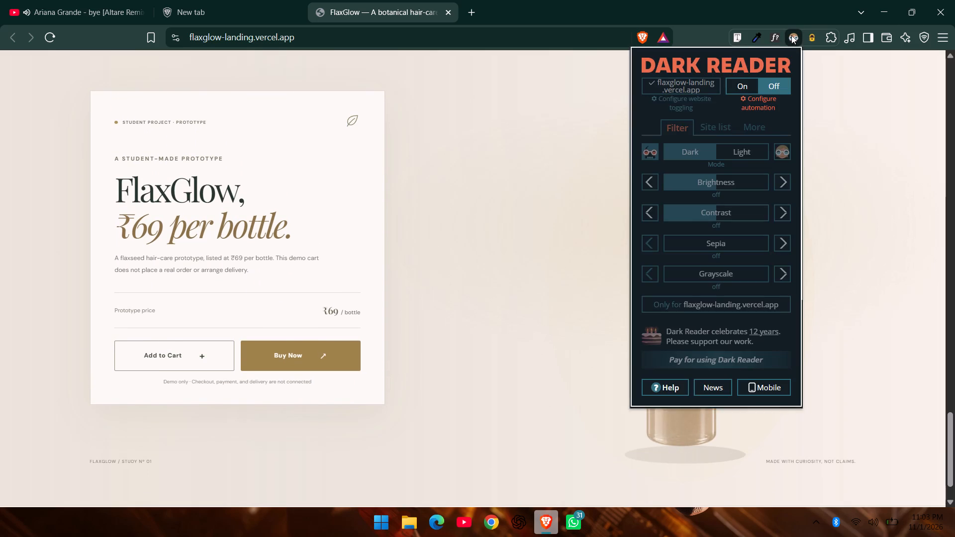
click(791, 35)
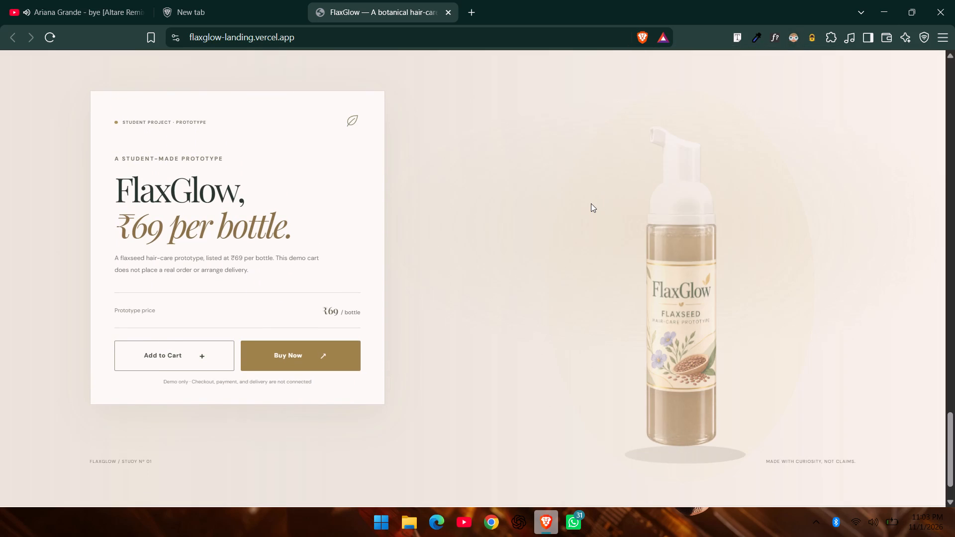
Return to the hero section at the start of the FlaxGlow landing page.
scroll(591, 203, up, 1)
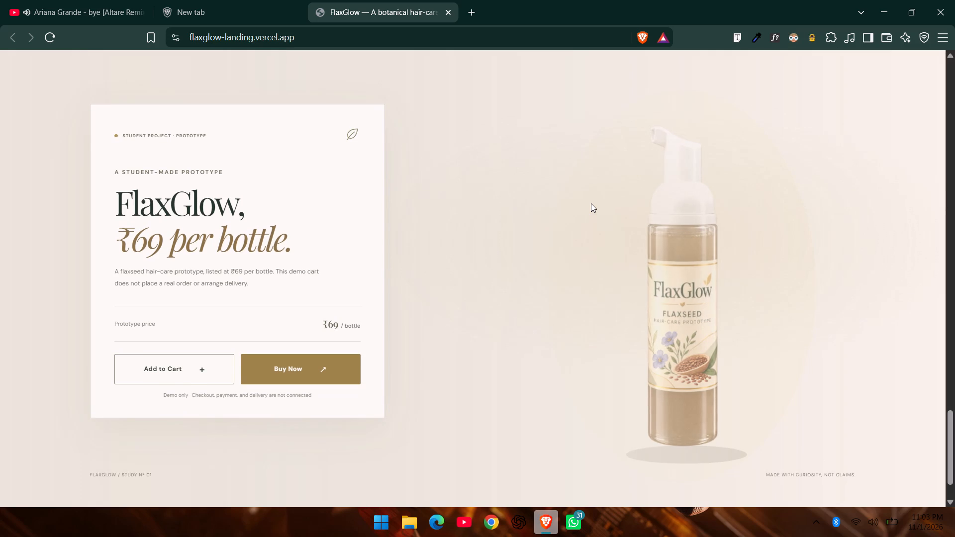
scroll(591, 203, up, 7)
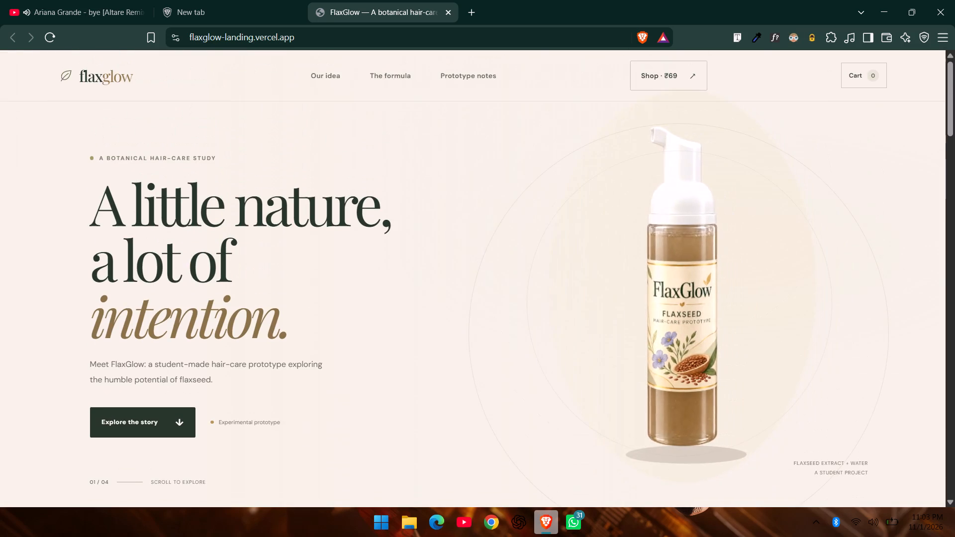
scroll(591, 203, up, 4)
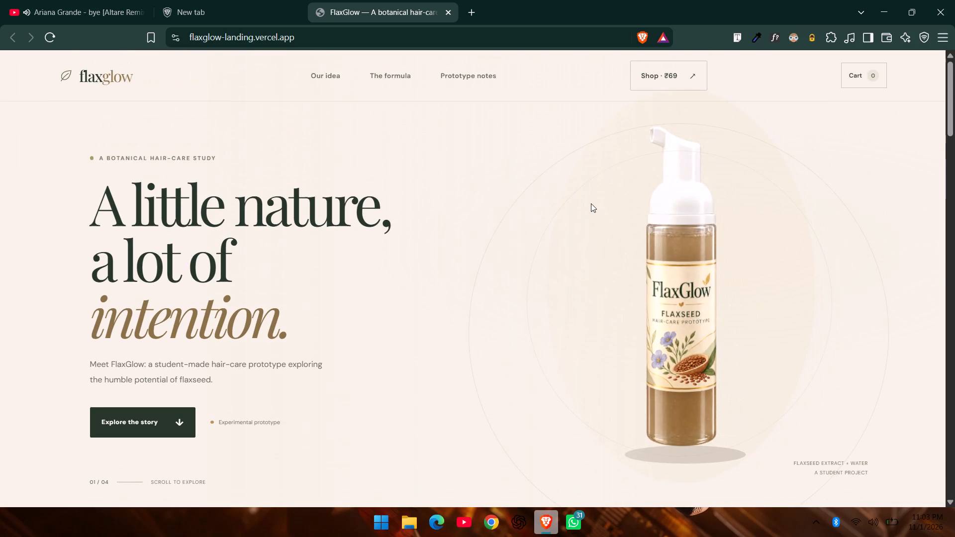
Go to the Prototype notes section, examine its notes and the testing note, and return to the hero section.
click(489, 82)
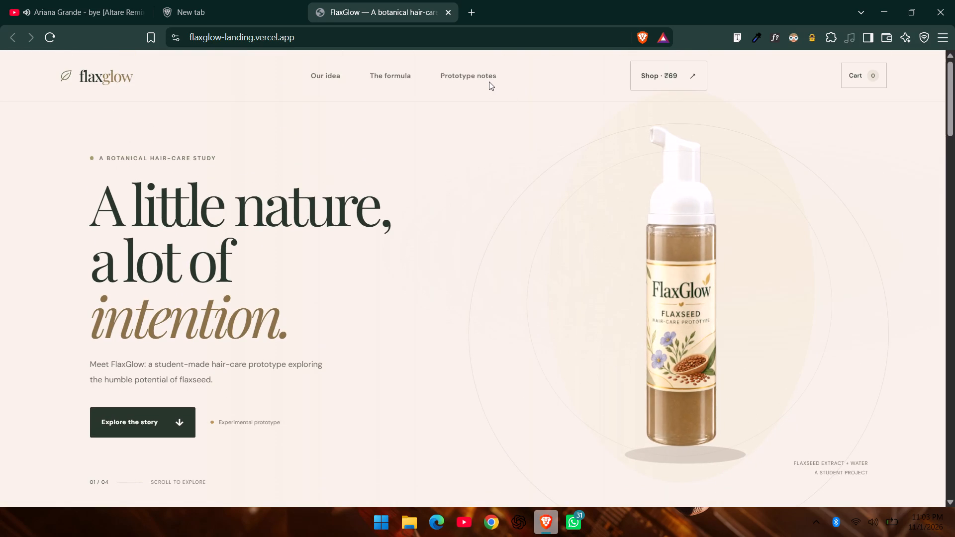
click(476, 71)
click(477, 78)
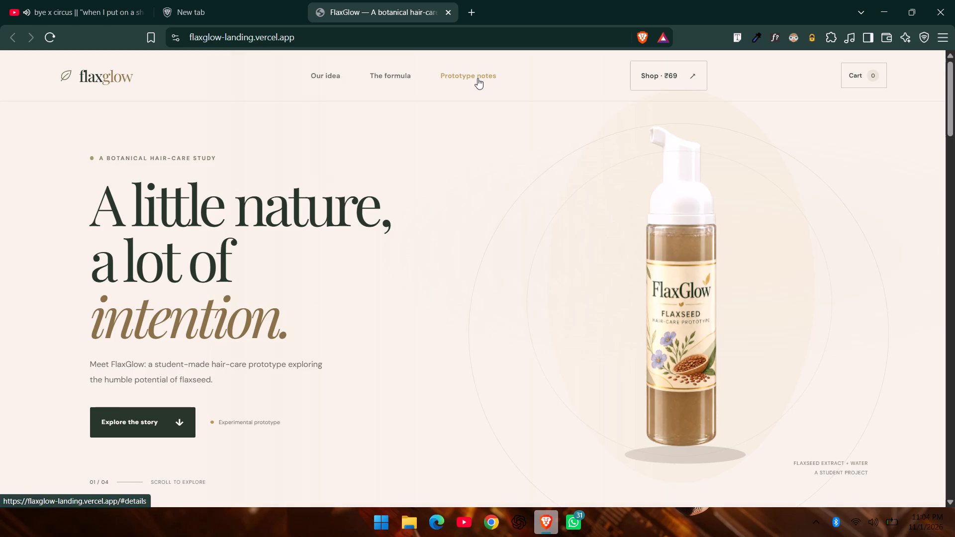
scroll(510, 173, down, 1)
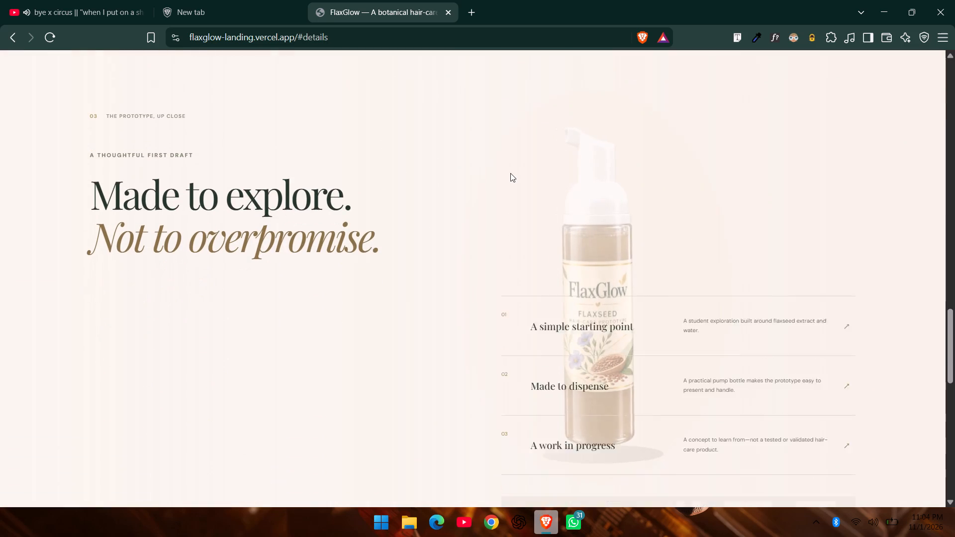
scroll(510, 173, down, 1)
scroll(510, 173, up, 1)
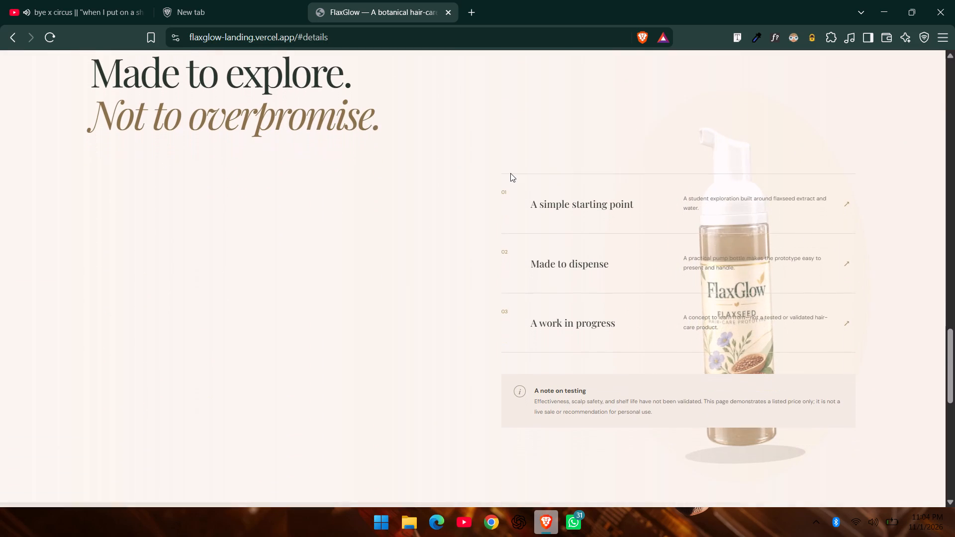
scroll(510, 173, up, 7)
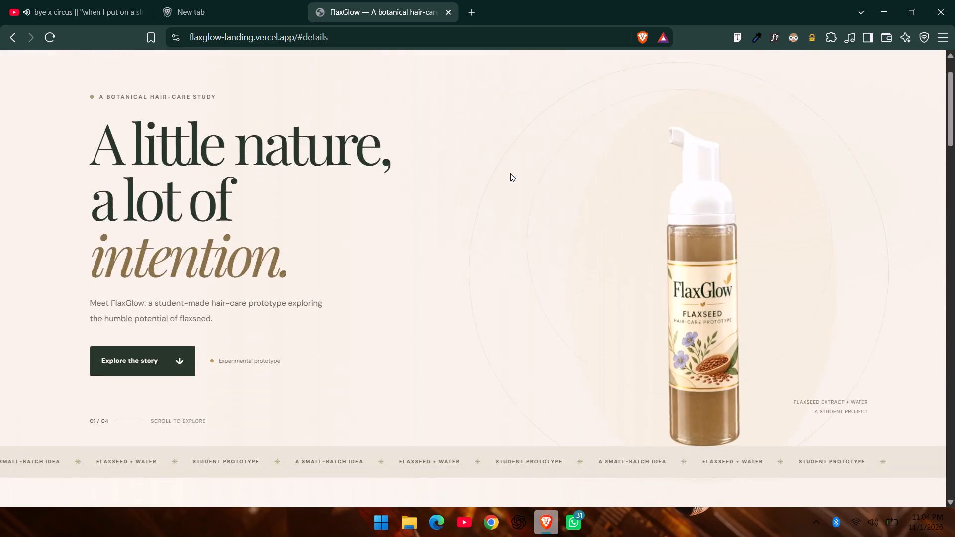
scroll(510, 173, up, 4)
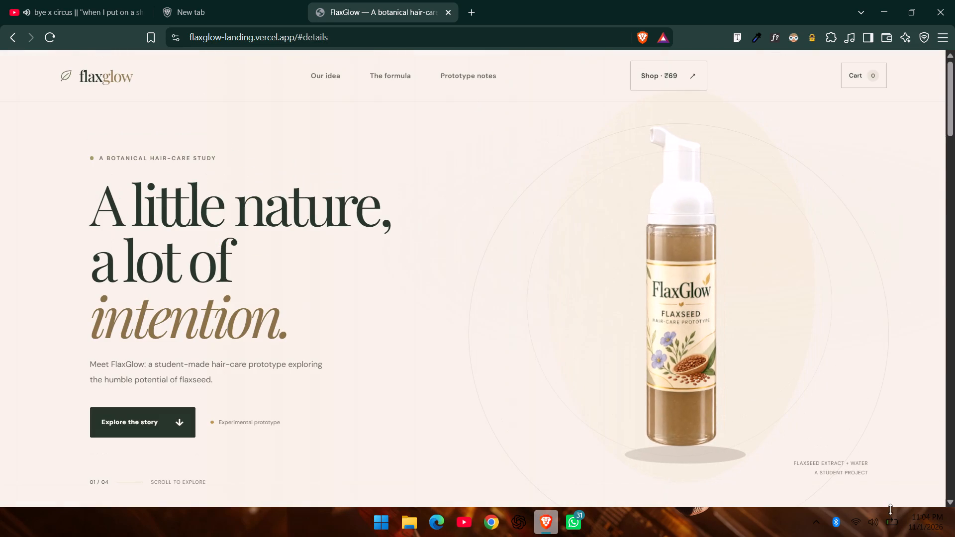
Close the empty New tab page and return to the FlaxGlow landing page.
click(204, 0)
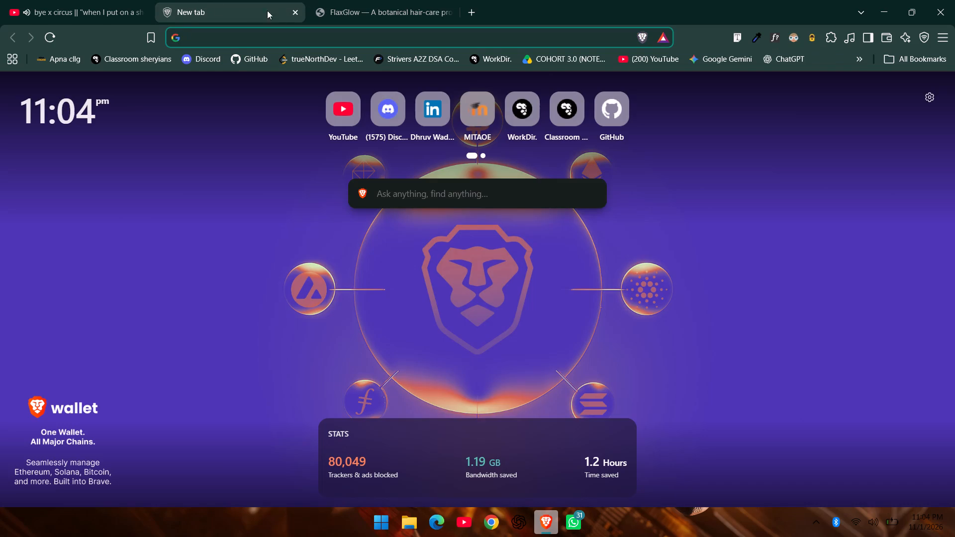
click(293, 10)
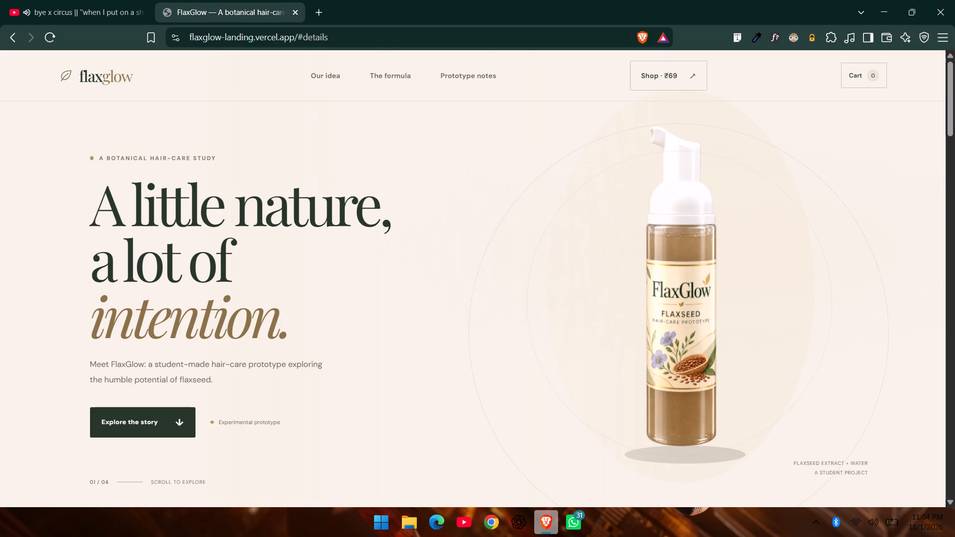
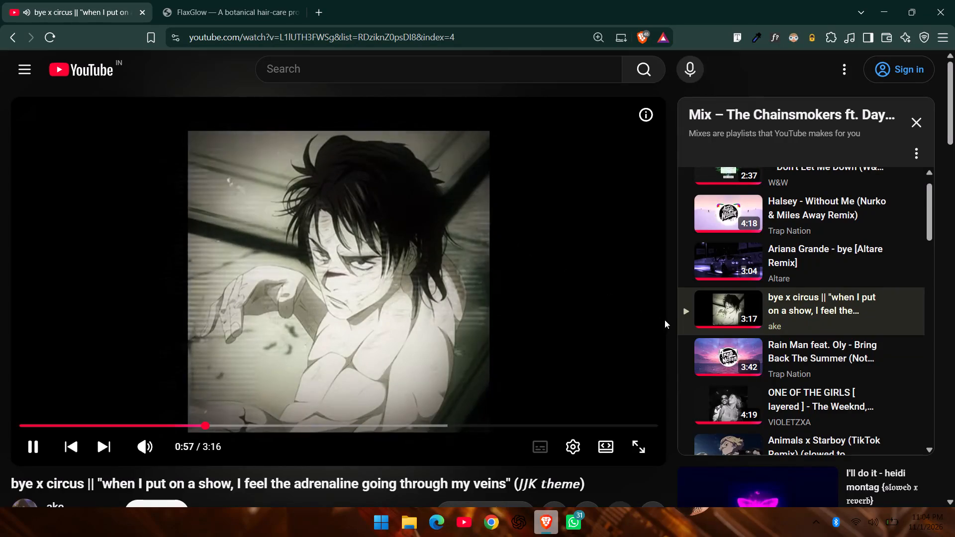
Play "Rain Man feat. Oly - Bring Back The Summer" from the YouTube mix playlist.
click(716, 350)
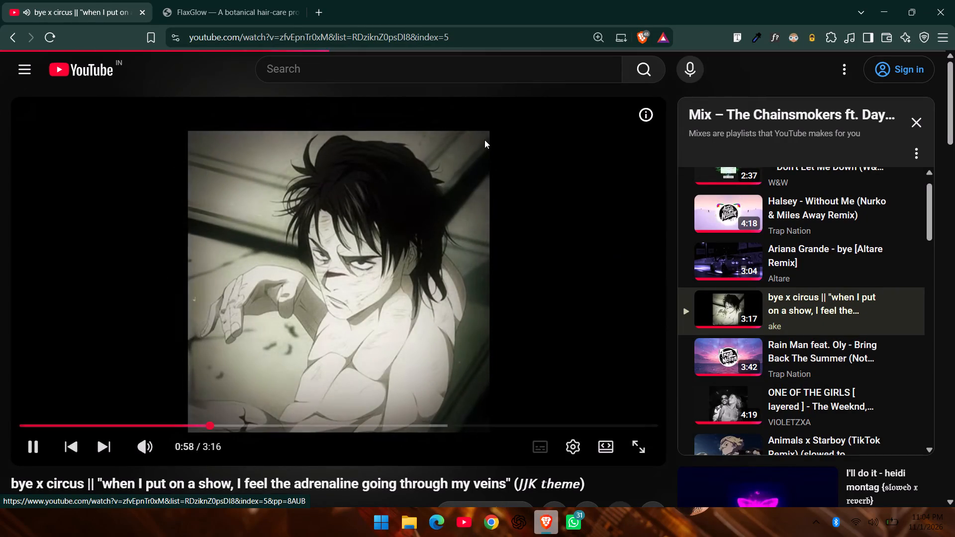
Open Canva's PDF editor page at canva.com in a new browser tab.
click(319, 7)
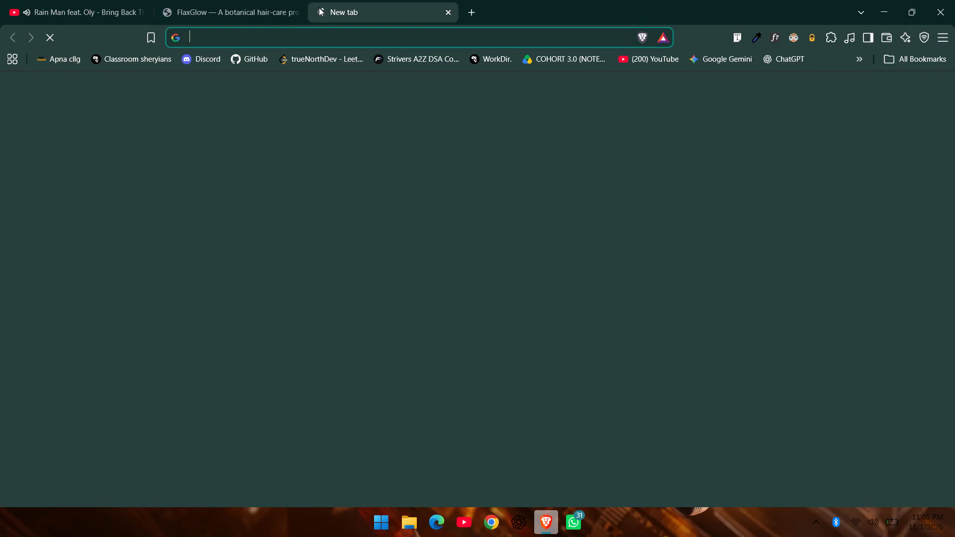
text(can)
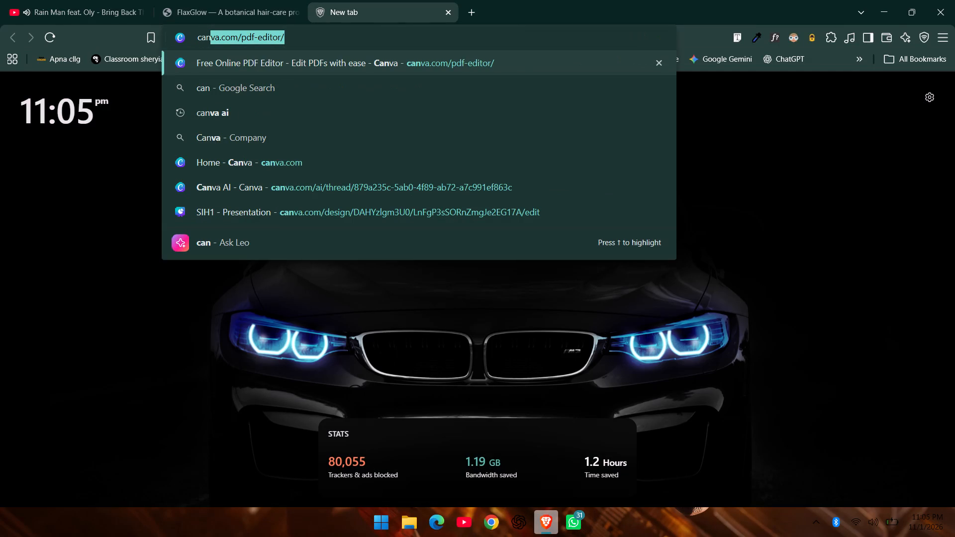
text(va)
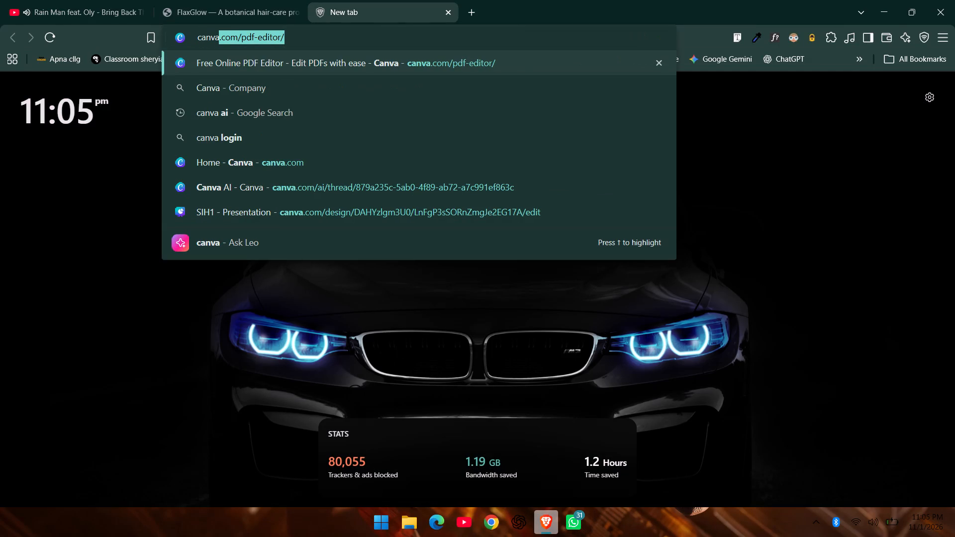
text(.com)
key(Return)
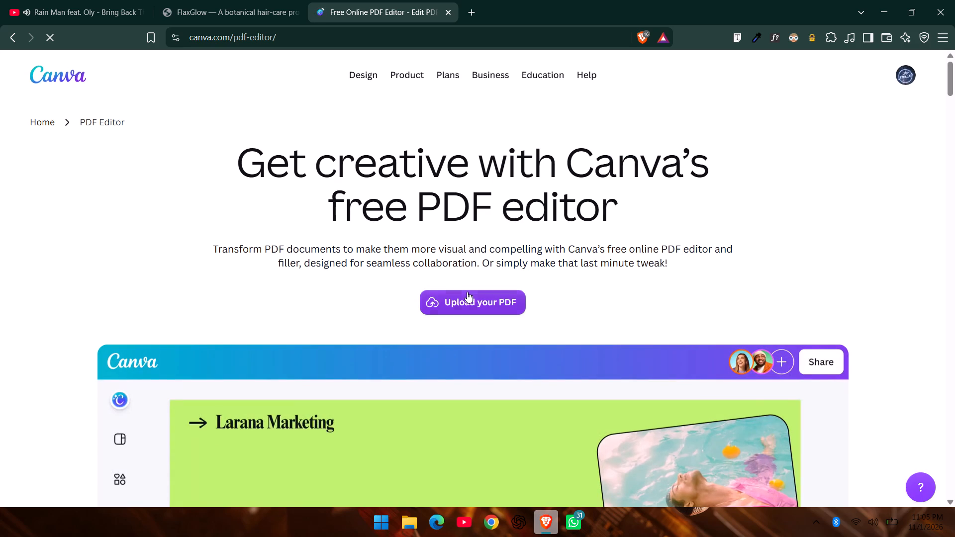
Start a file upload in Canva's PDF editor and bring up the file selection from Downloads.
click(467, 292)
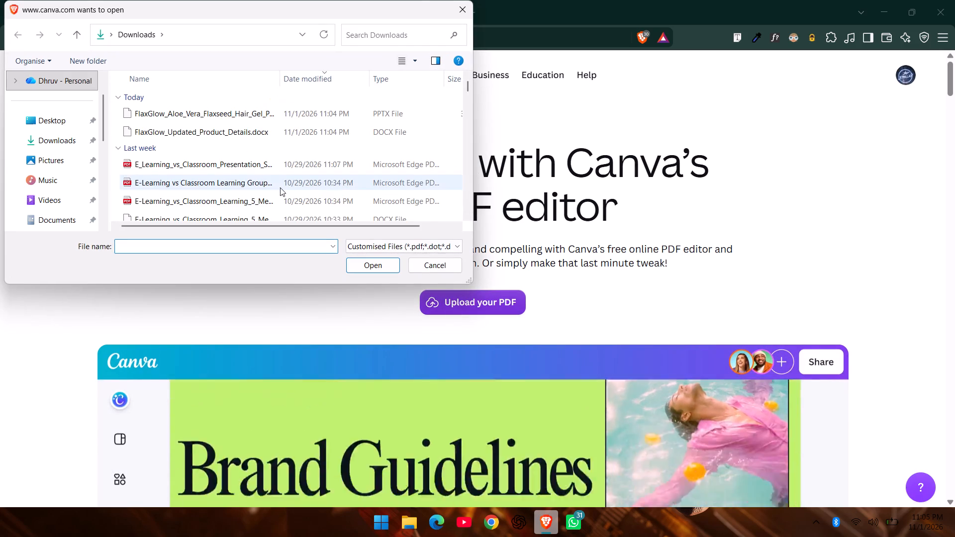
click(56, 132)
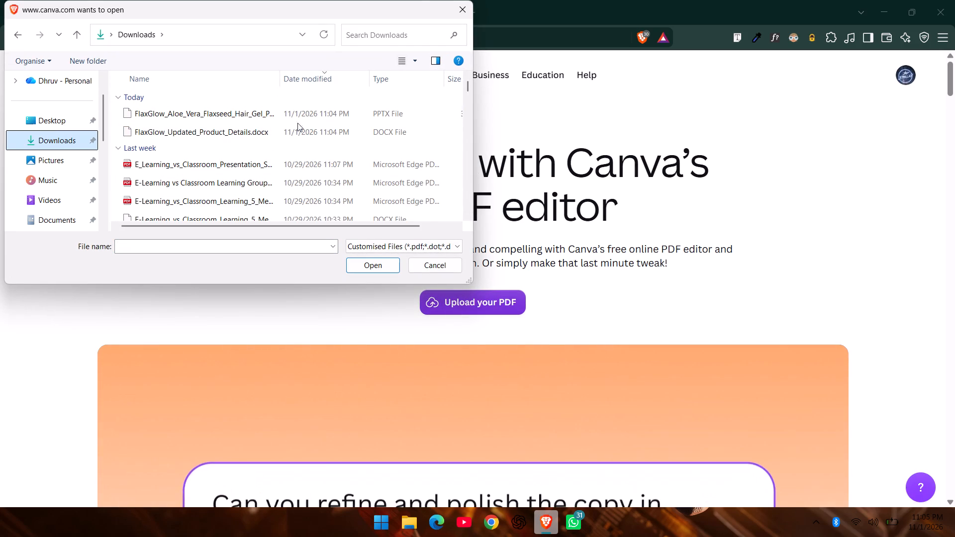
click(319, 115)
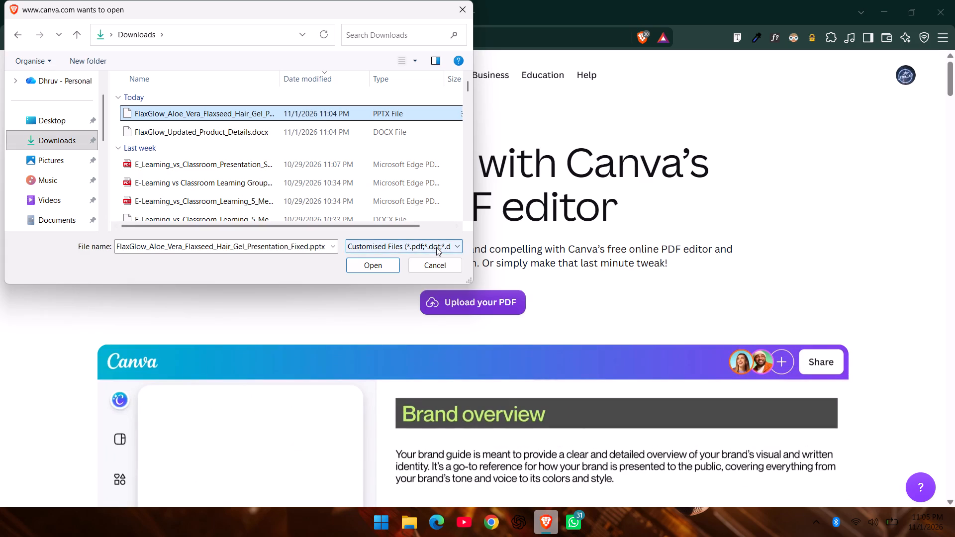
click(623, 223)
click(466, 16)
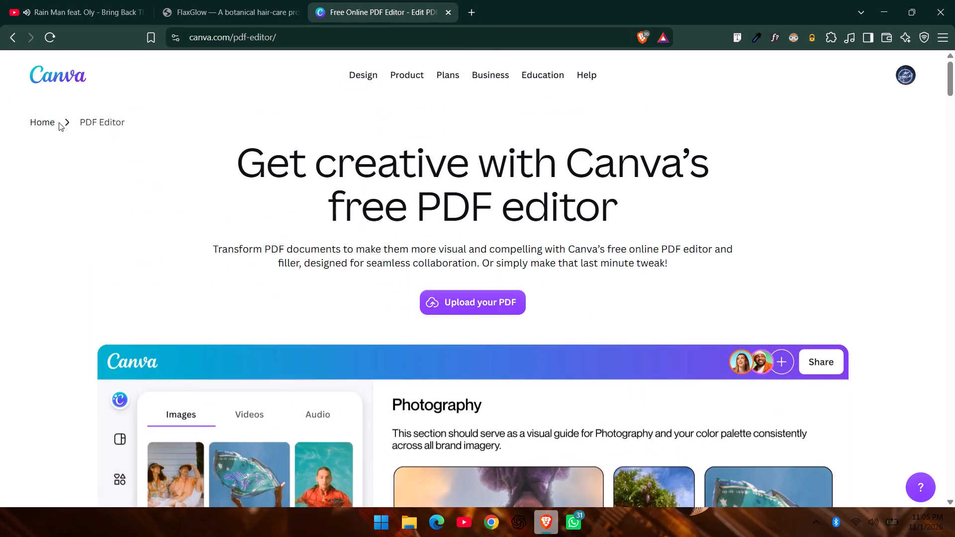
From the Canva home page, upload FlaxGlow_Aloe_Vera_Flaxseed_Hair_Gel_Presentation_Fixed.pptx from the Downloads folder.
click(59, 122)
click(52, 122)
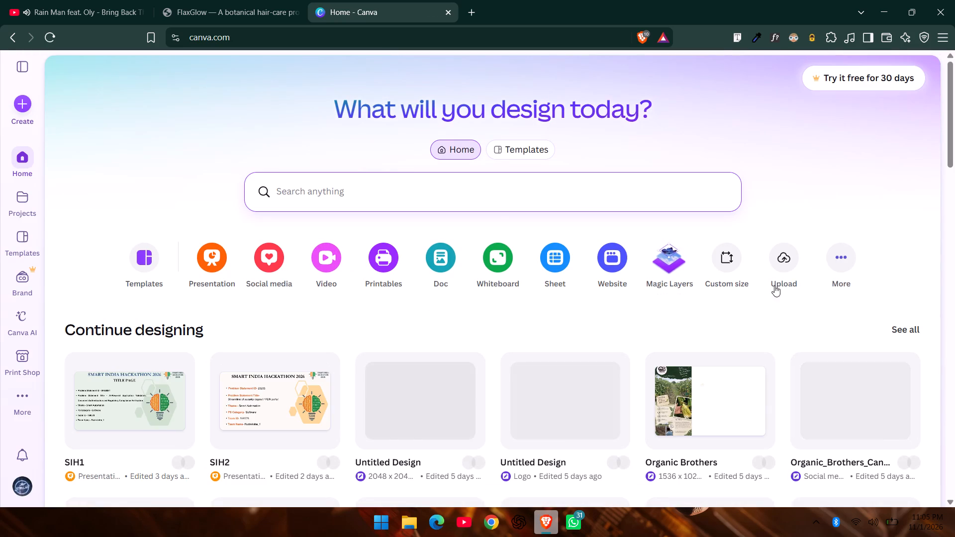
click(788, 270)
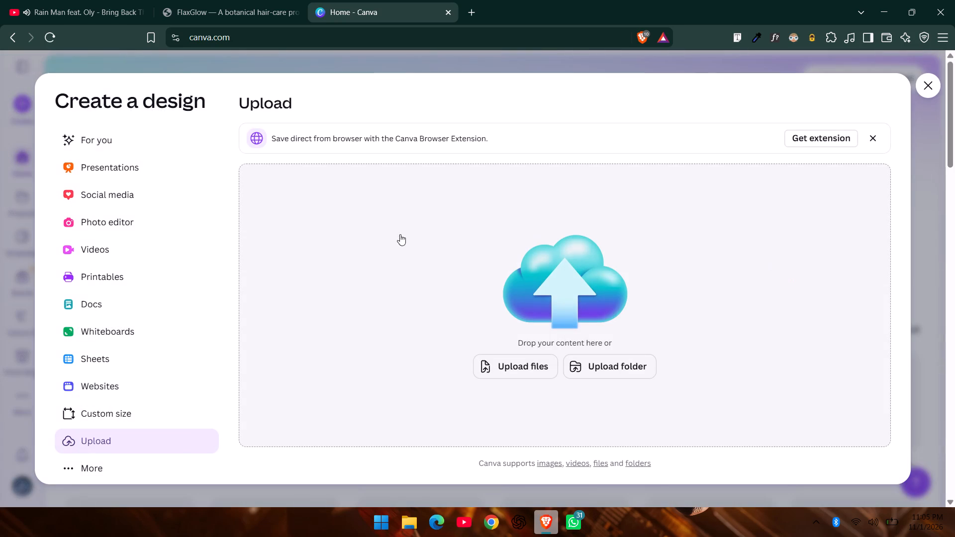
click(505, 361)
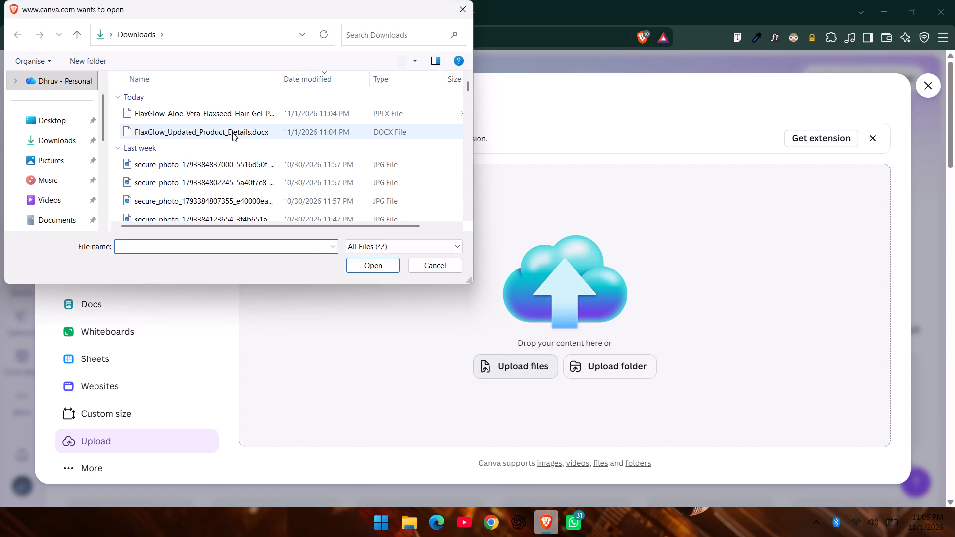
click(248, 119)
click(381, 267)
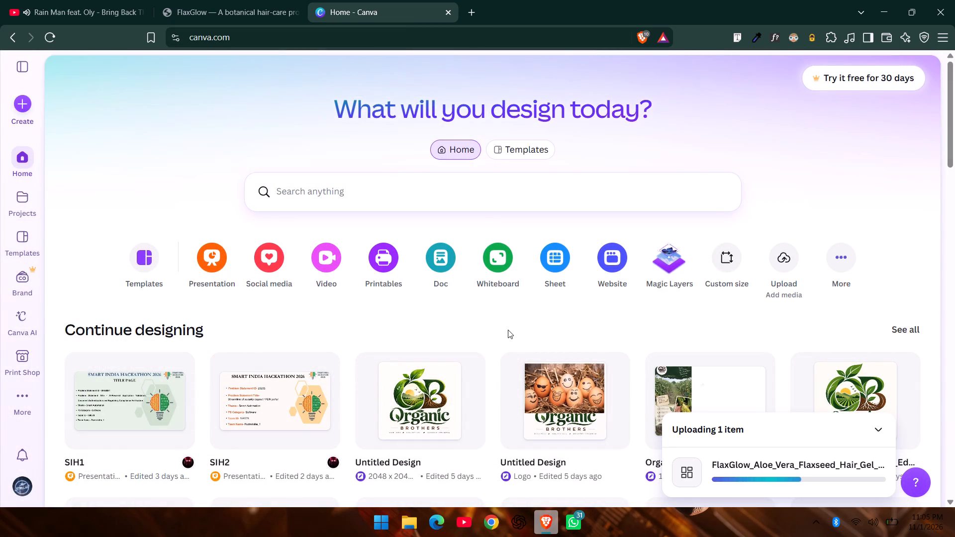
Open canva.com in a new browser tab.
click(479, 16)
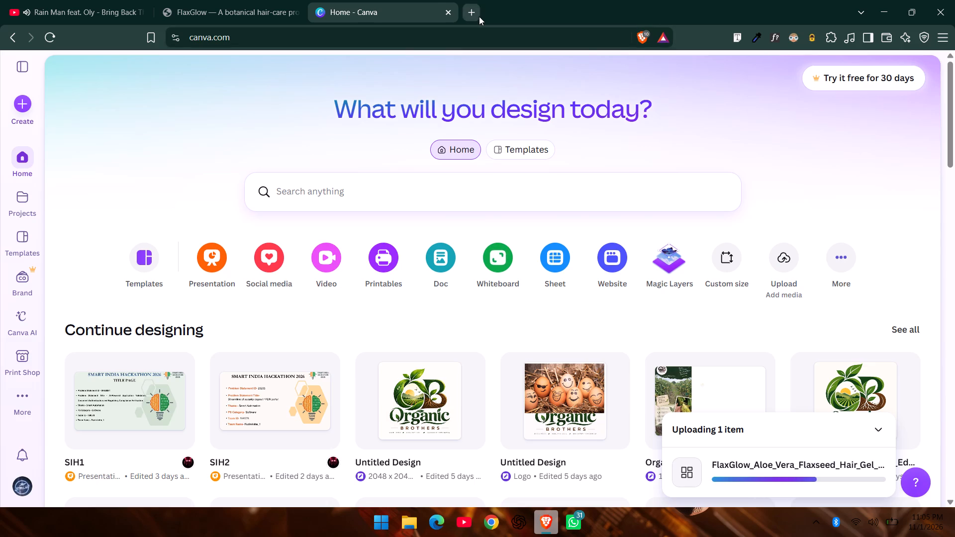
text(can)
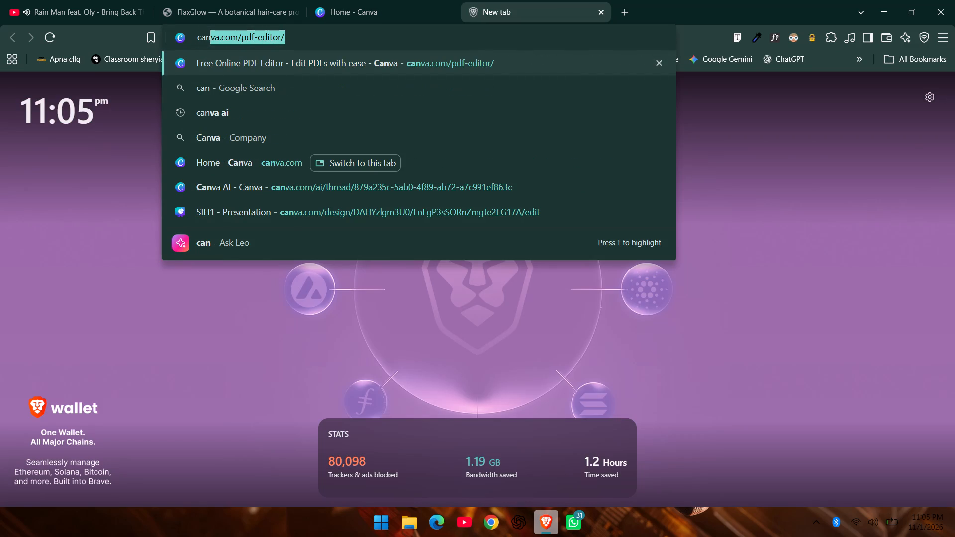
text(va.com)
key(space)
key(Return)
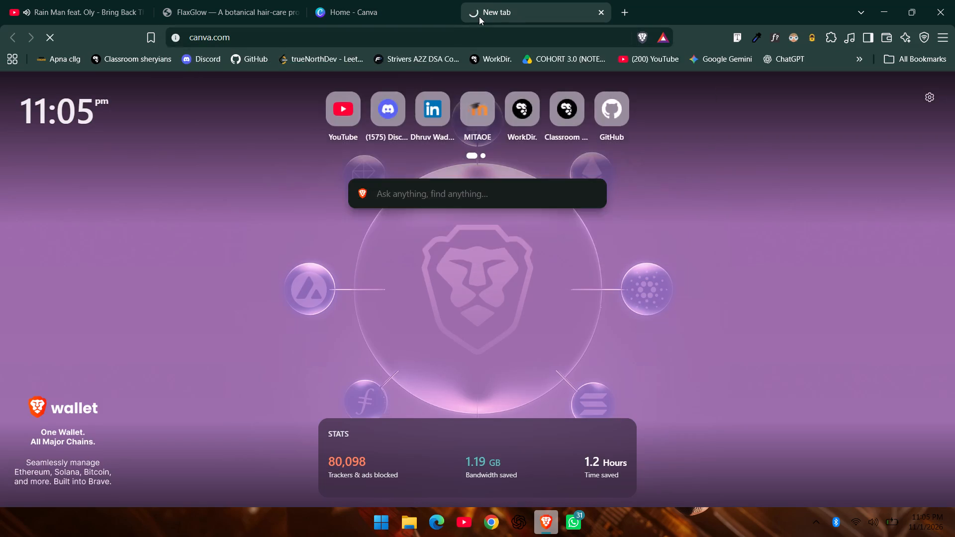
Return to the first Canva home tab and open the uploaded FlaxGlow hair gel presentation in the editor.
click(394, 0)
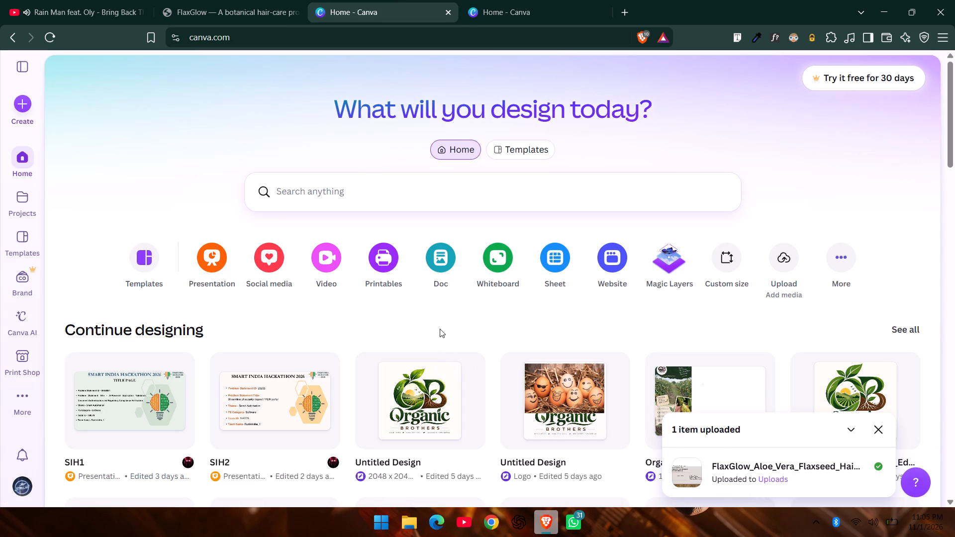
scroll(440, 329, down, 5)
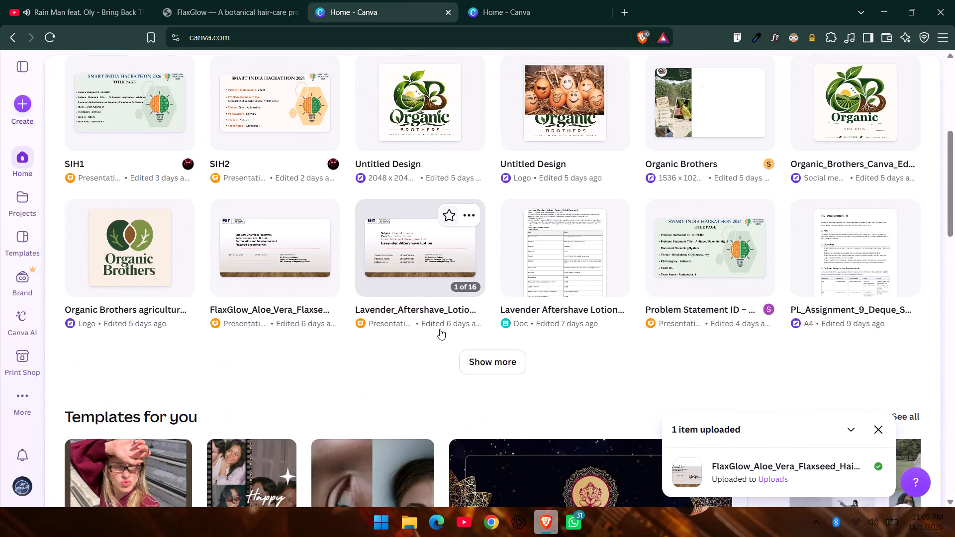
scroll(440, 329, down, 1)
scroll(440, 329, up, 2)
click(764, 465)
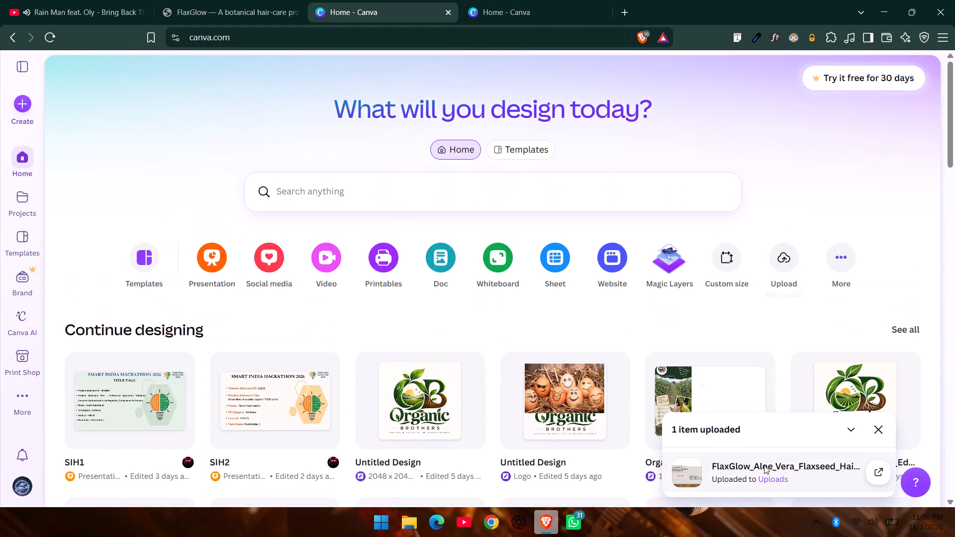
click(696, 471)
click(878, 469)
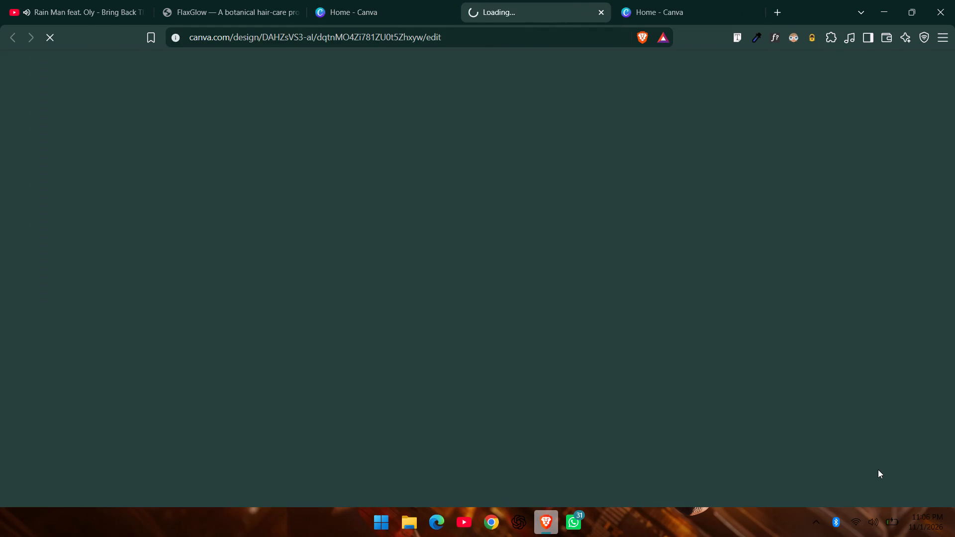
In the other Canva home tab, upload FlaxGlow_Updated_Product_Details.docx from the Downloads folder.
click(660, 0)
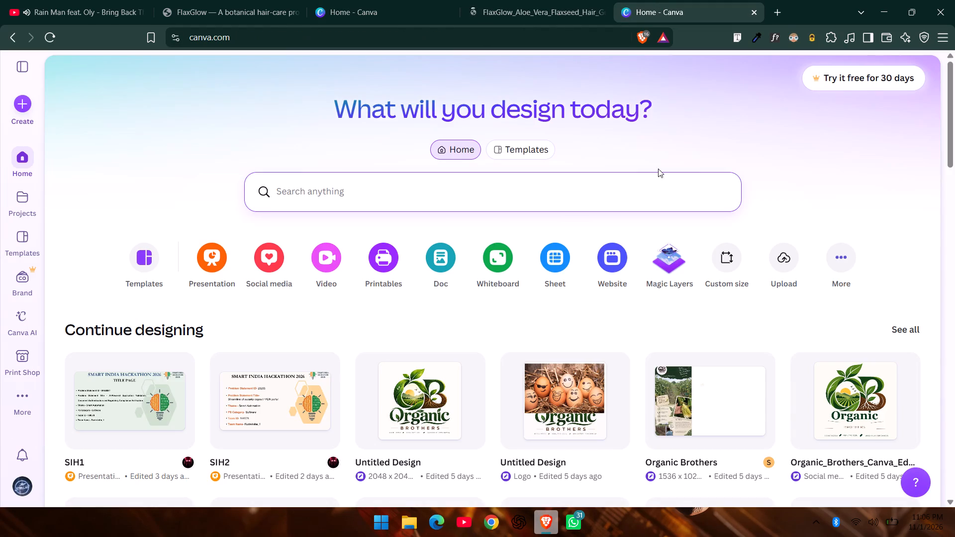
click(779, 273)
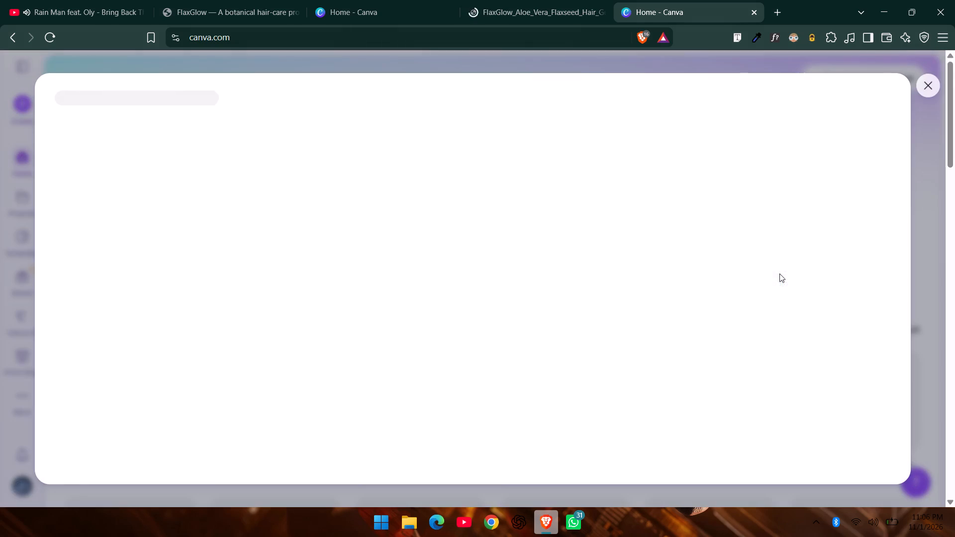
click(518, 375)
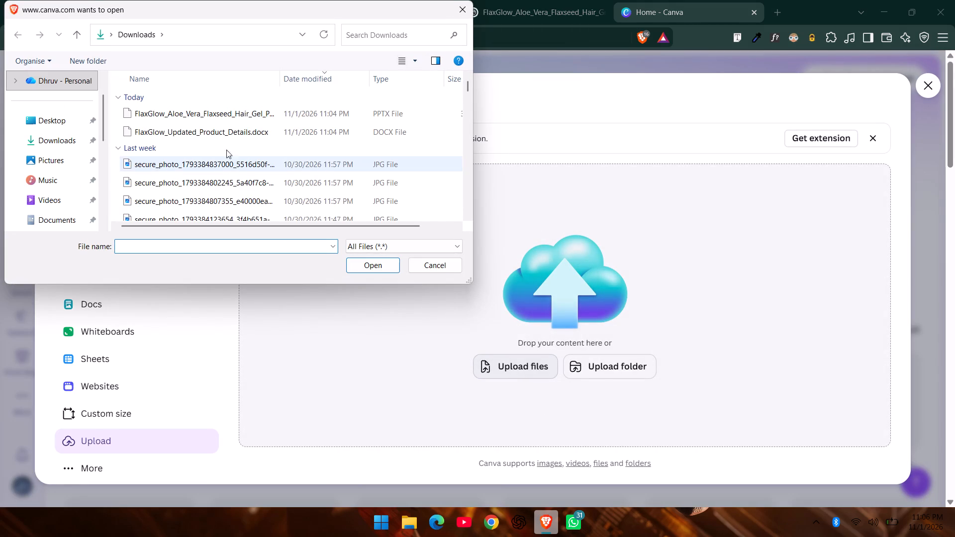
click(242, 134)
click(371, 263)
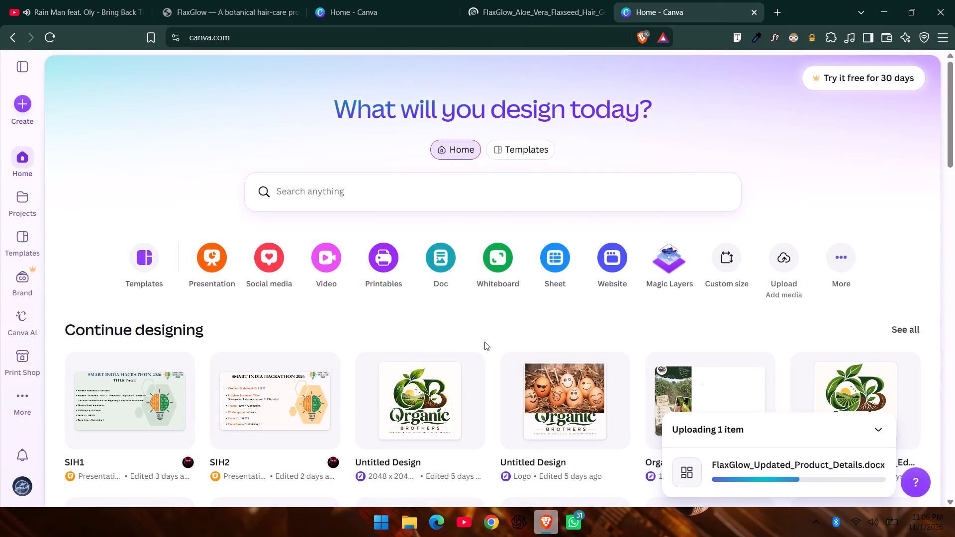
Glance at the loading presentation, return to Canva home and open the uploaded FlaxGlow_Updated_Product_Details.docx in the editor.
click(529, 0)
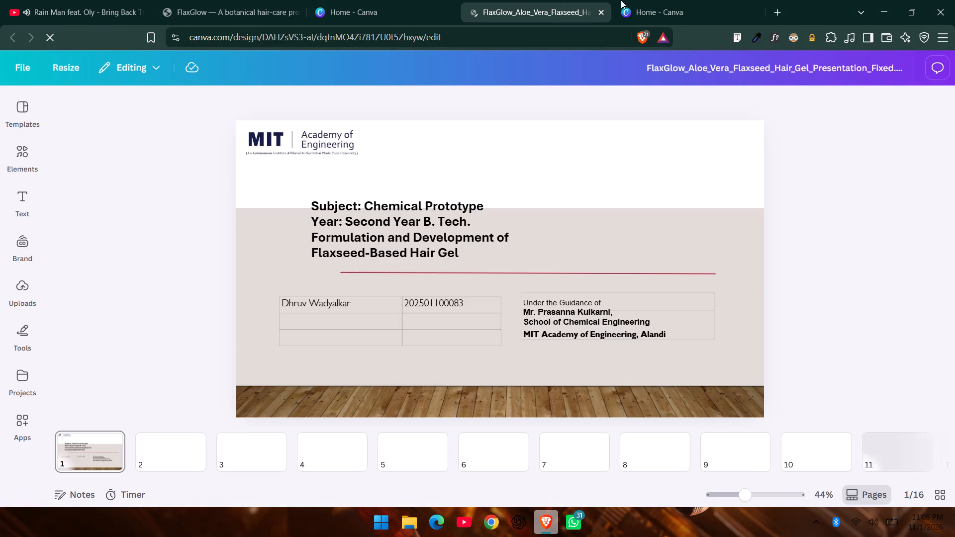
click(636, 0)
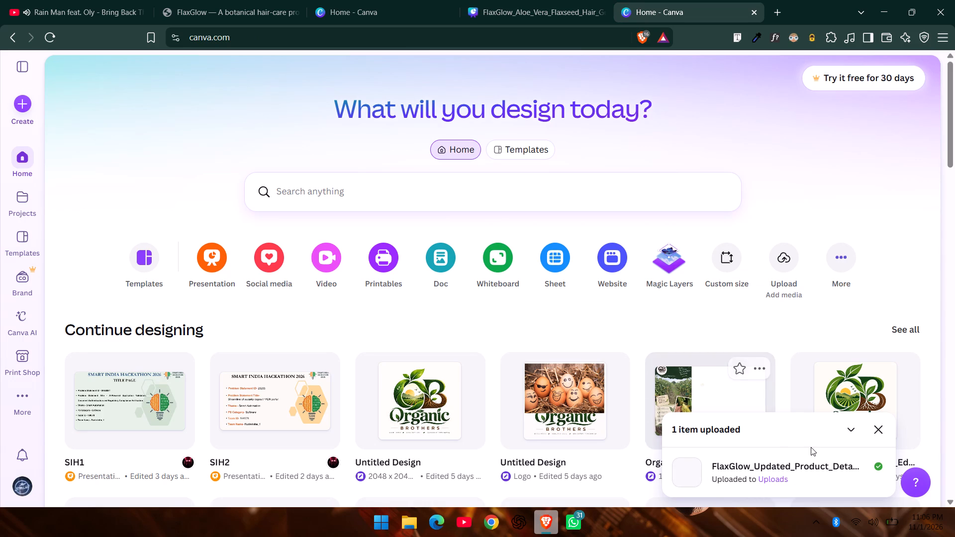
click(880, 472)
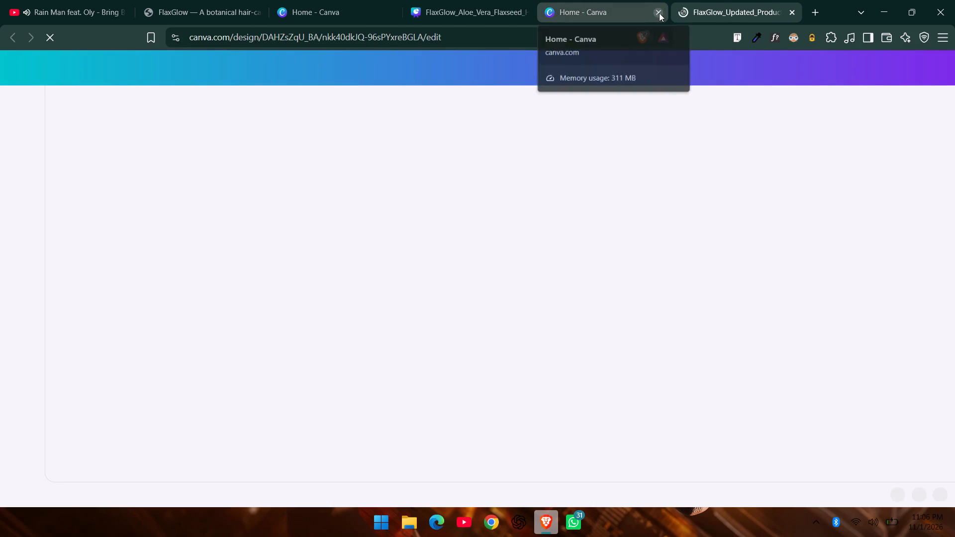
Close both Canva home tabs, keeping the presentation and the product details document open.
click(659, 13)
click(388, 9)
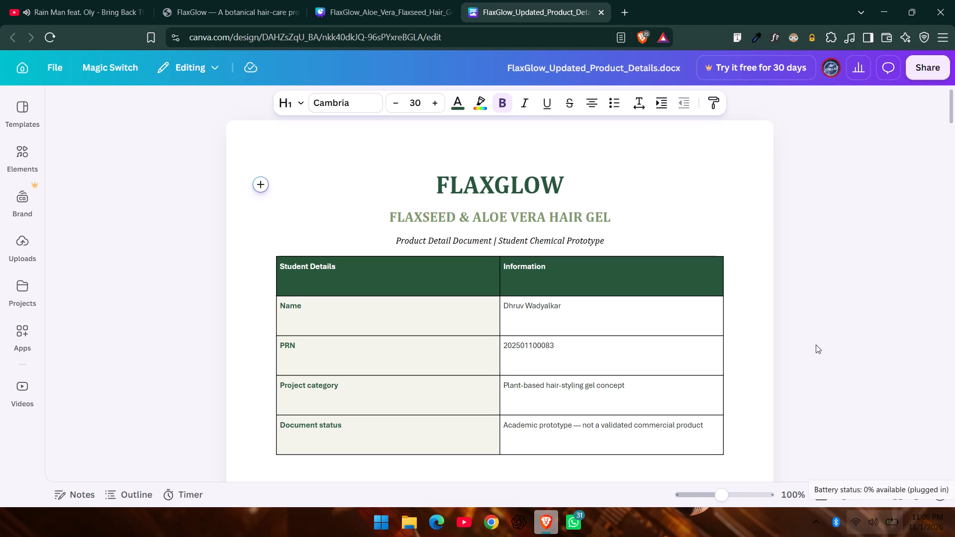
On the presentation's first slide, crop the student details table from its bottom edge to cut off the empty rows.
click(433, 0)
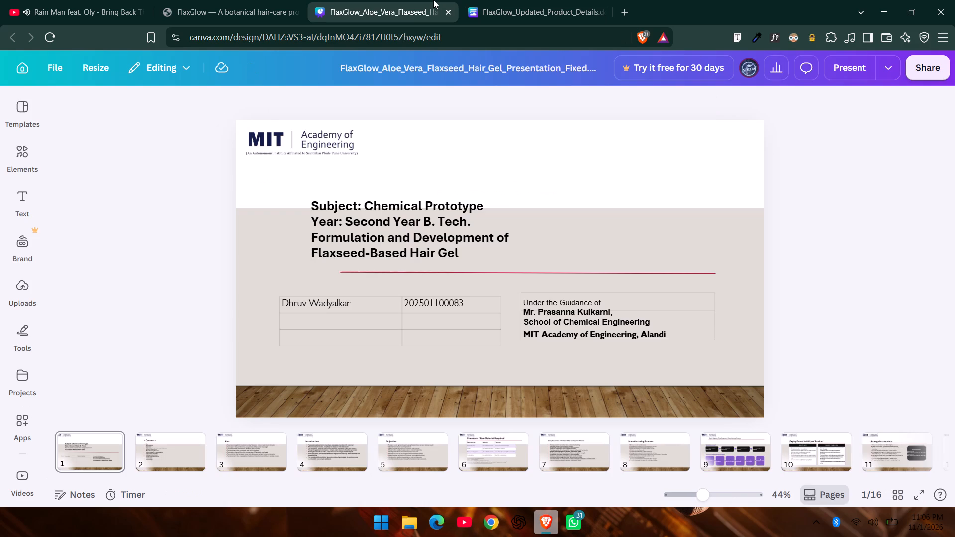
click(180, 450)
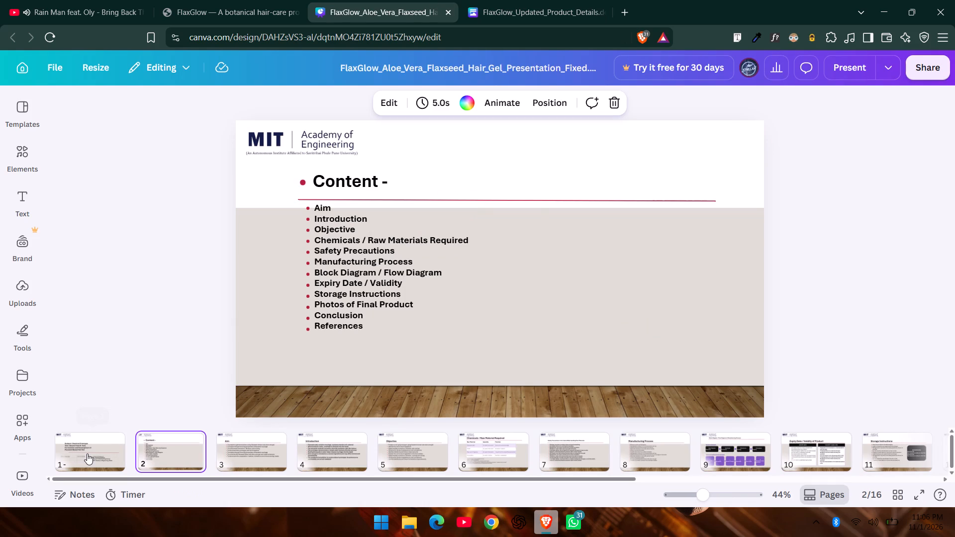
click(87, 453)
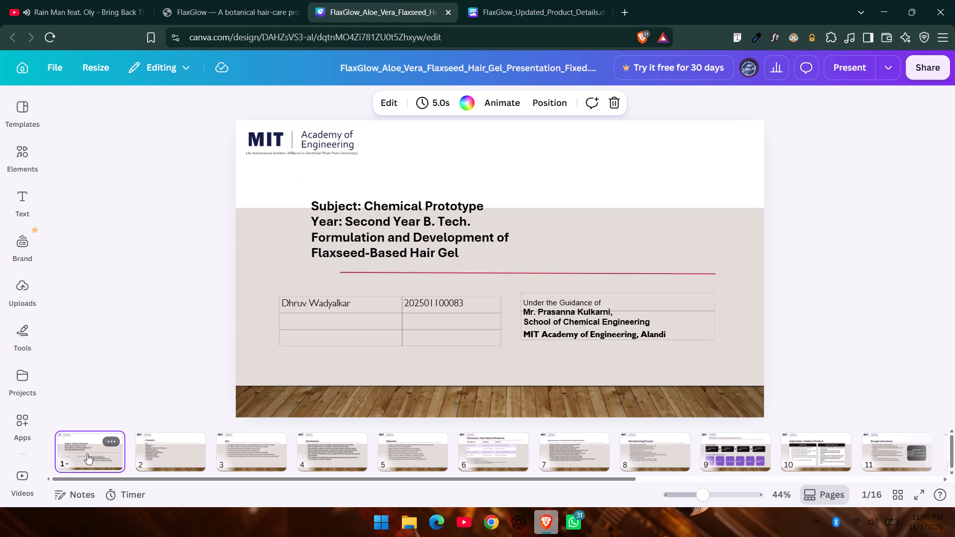
click(353, 319)
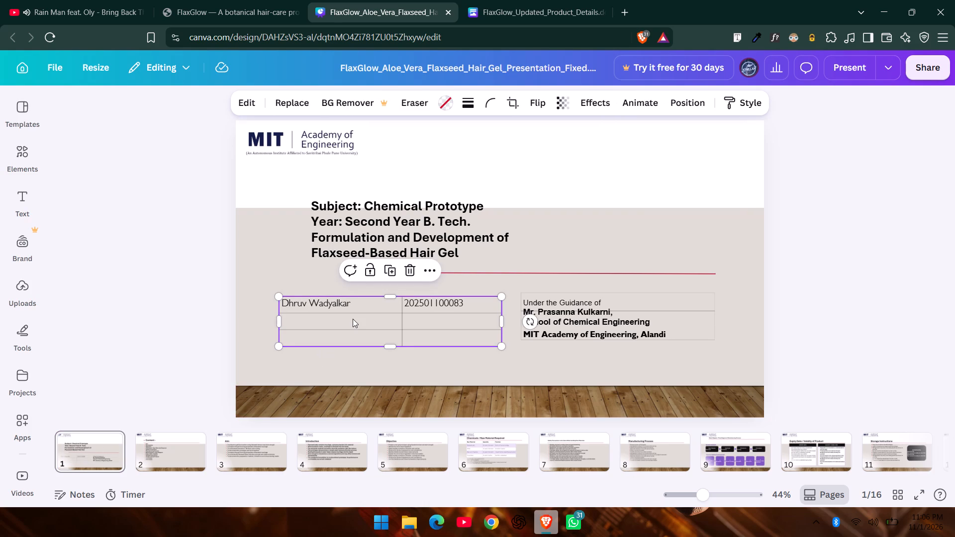
drag(393, 347, 398, 319)
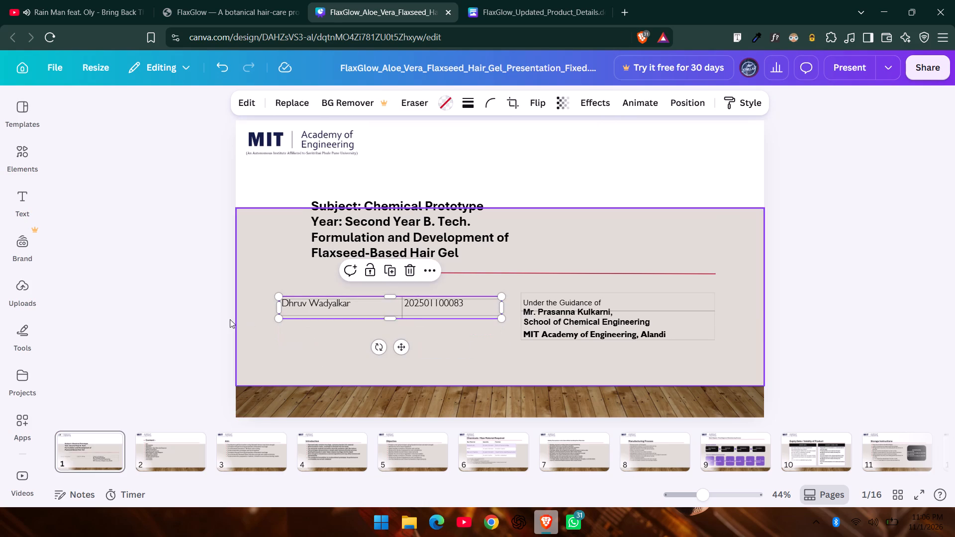
click(190, 310)
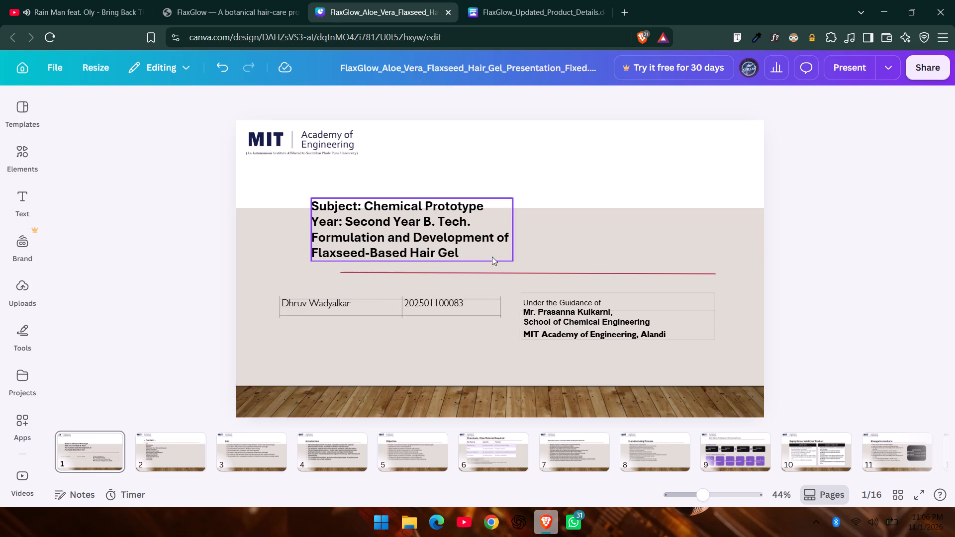
Extend the first slide's beige background block upward to just below the MIT logo so it covers the whole subject heading.
click(591, 223)
click(591, 223)
key(Up)
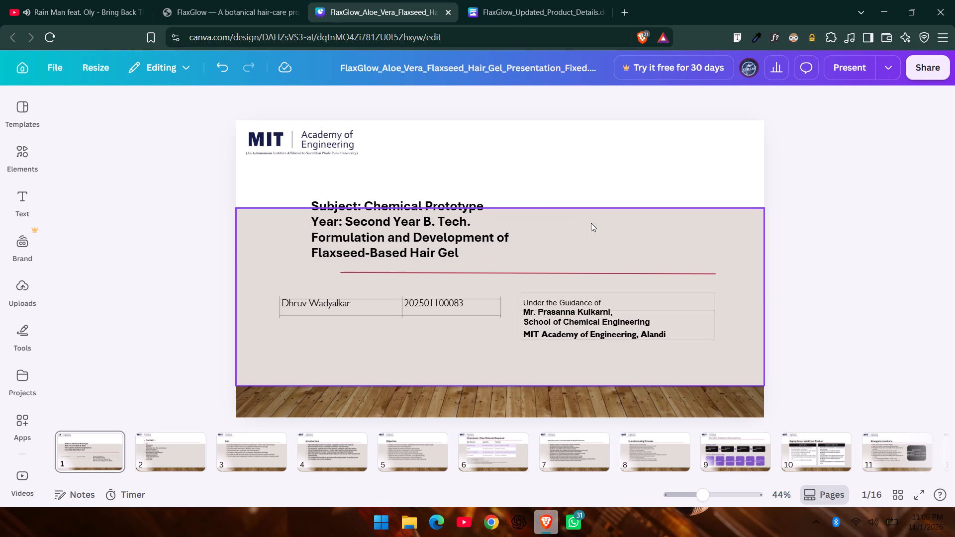
click(605, 218)
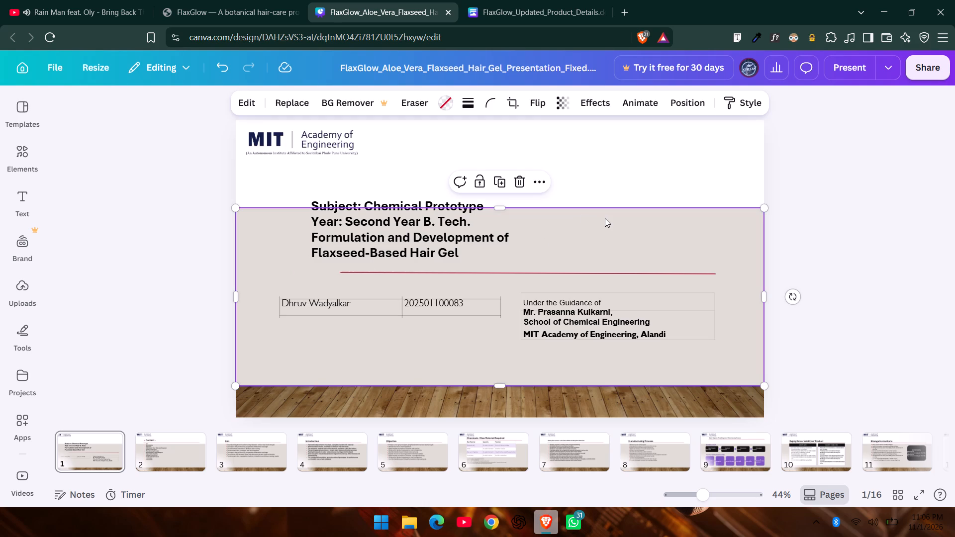
drag(524, 209, 525, 163)
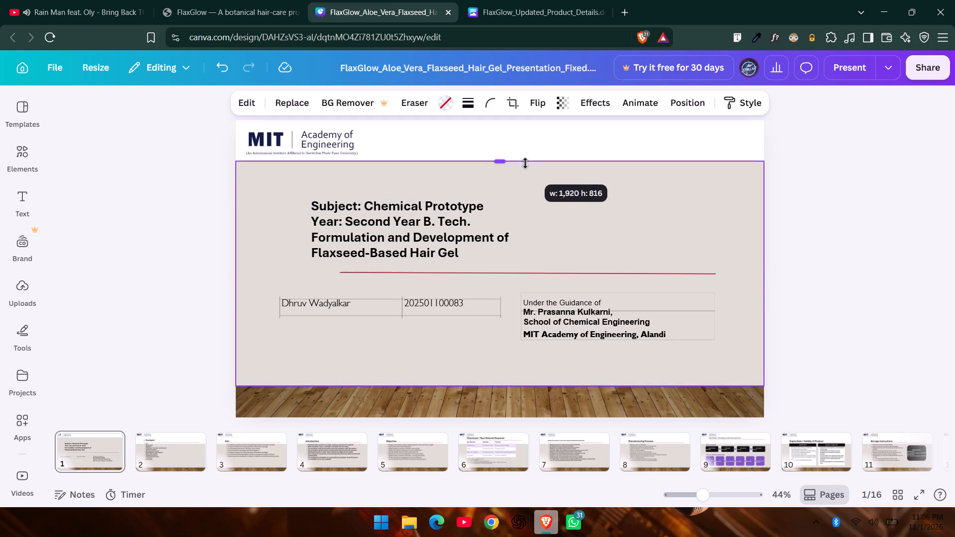
drag(525, 163, 527, 166)
click(161, 241)
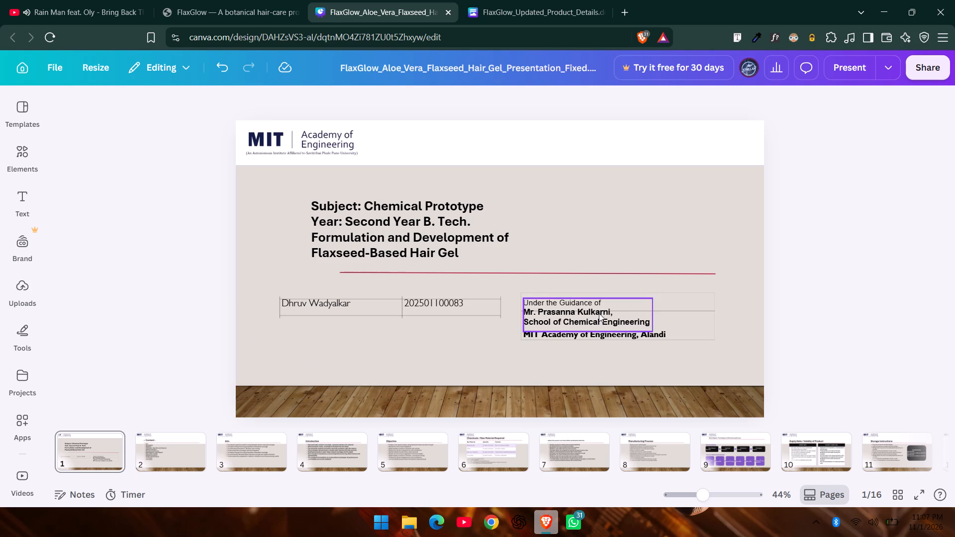
On the first slide, extend the guidance details frame upward to just below the red divider line.
click(678, 305)
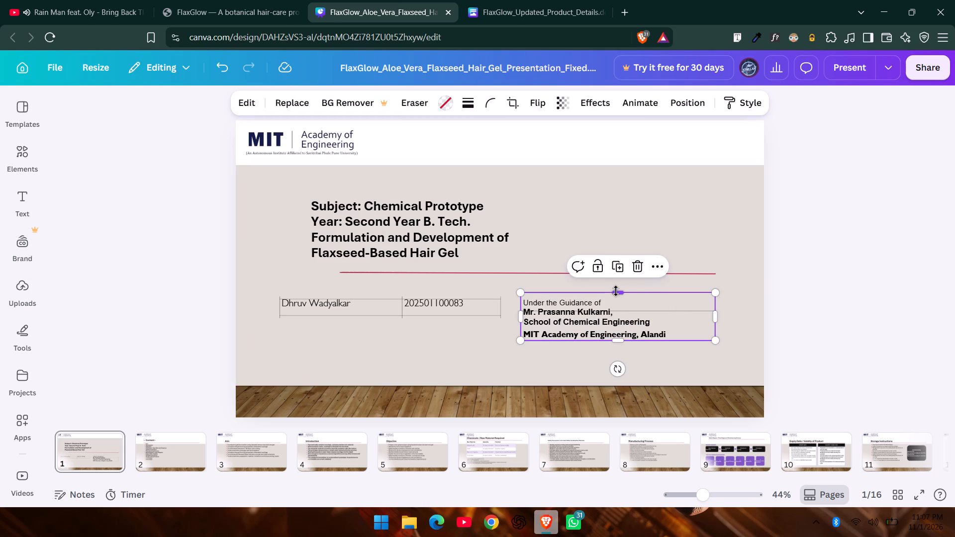
drag(616, 291, 614, 276)
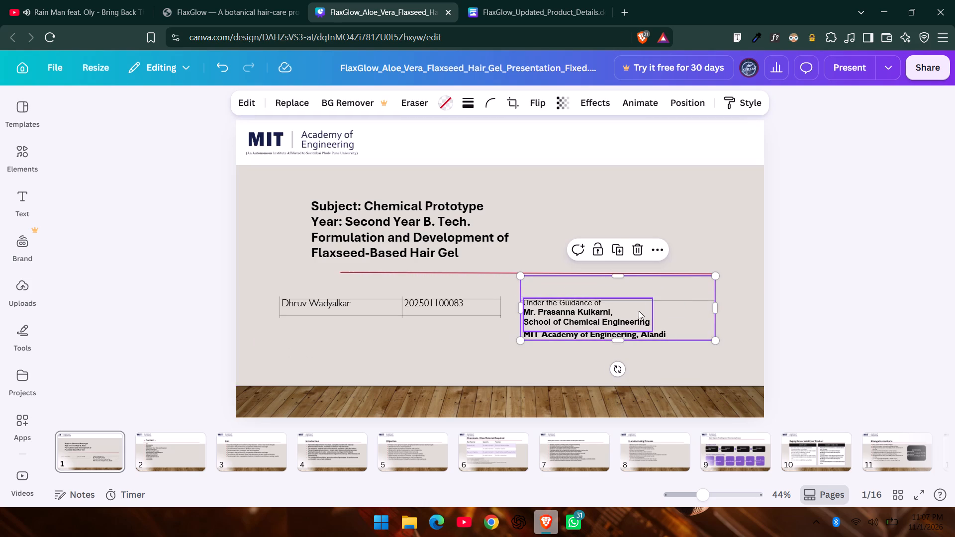
Shrink the "Under the Guidance of" text by two size increments and nudge it down to just above the "MIT Academy of Engineering, Alandi" line.
click(637, 310)
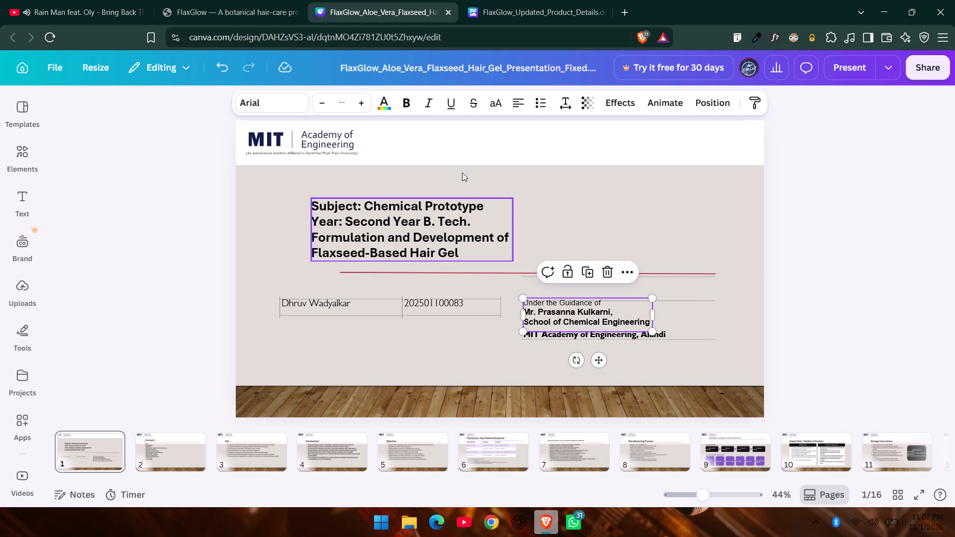
click(320, 101)
click(320, 101)
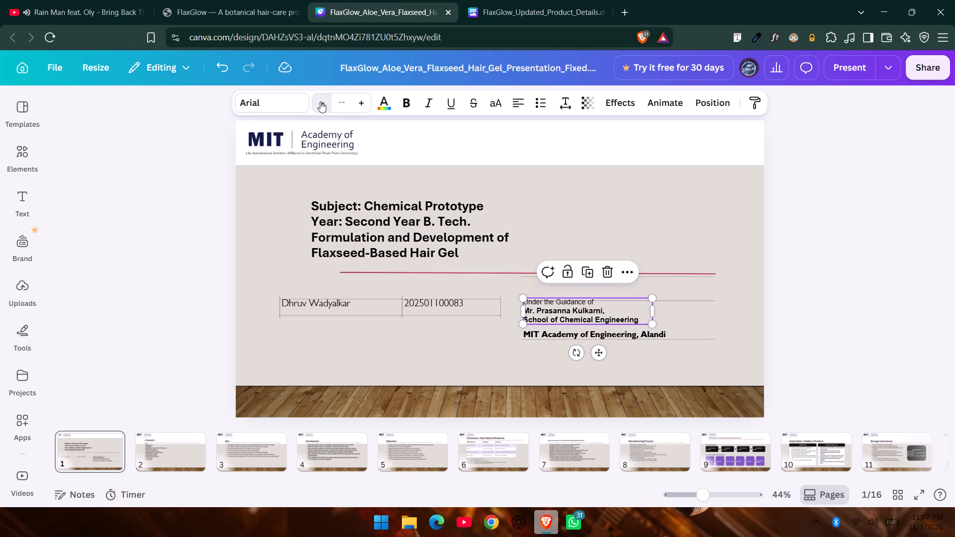
key(Down)
key(Down)
key(Down)
key(Down)
key(Down)
key(Down)
key(Down)
key(Down)
key(Down)
key(Down)
key(Down)
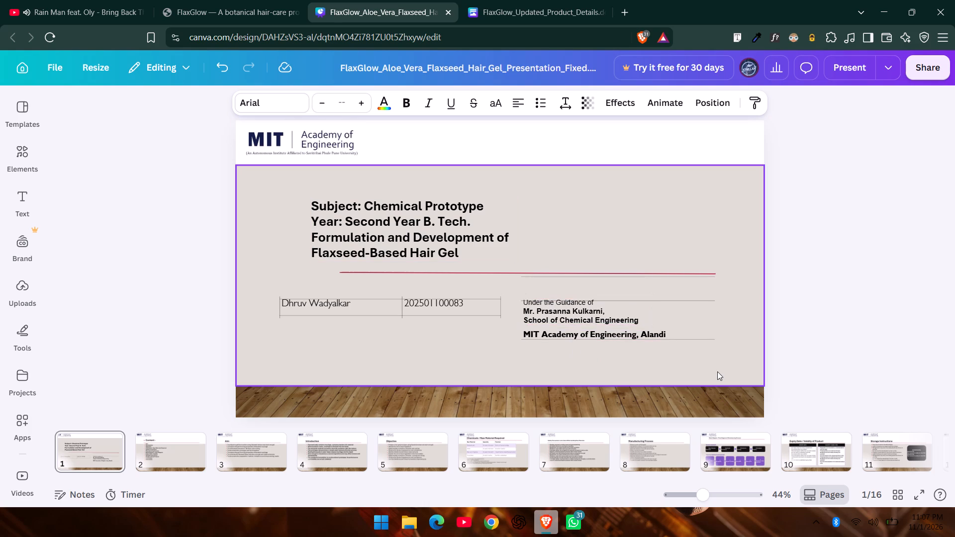
click(78, 312)
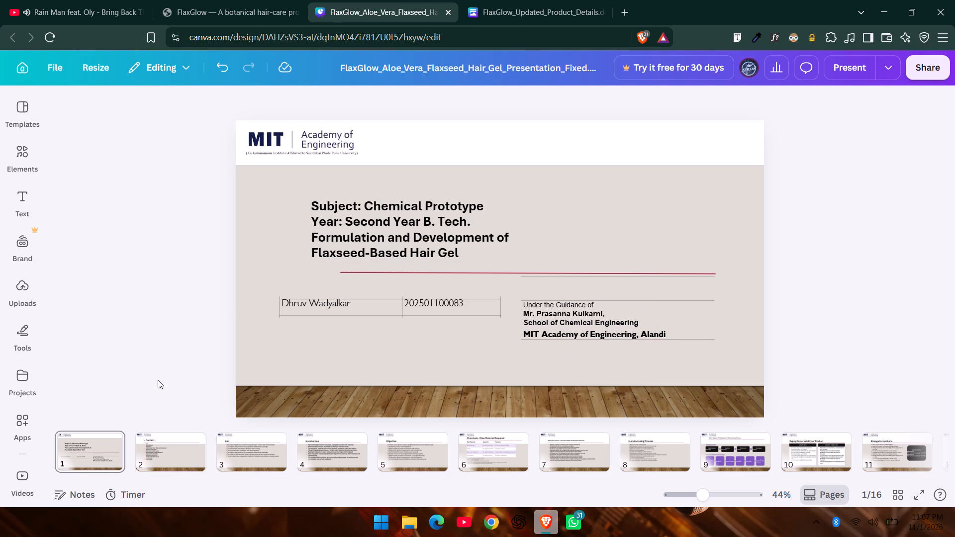
On slide 2, extend the beige background block up to just below the red line so it covers the first Content item.
click(191, 456)
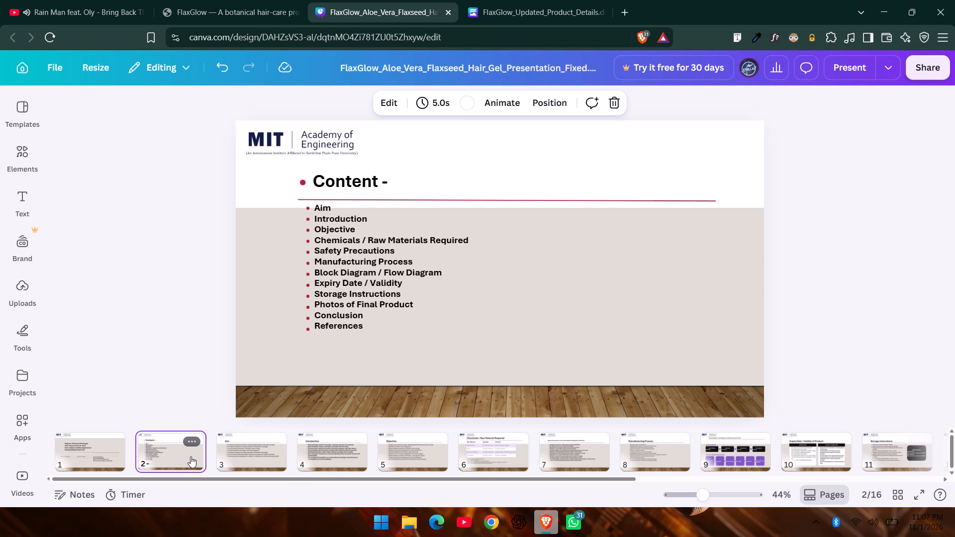
click(570, 247)
drag(506, 205, 506, 200)
click(183, 218)
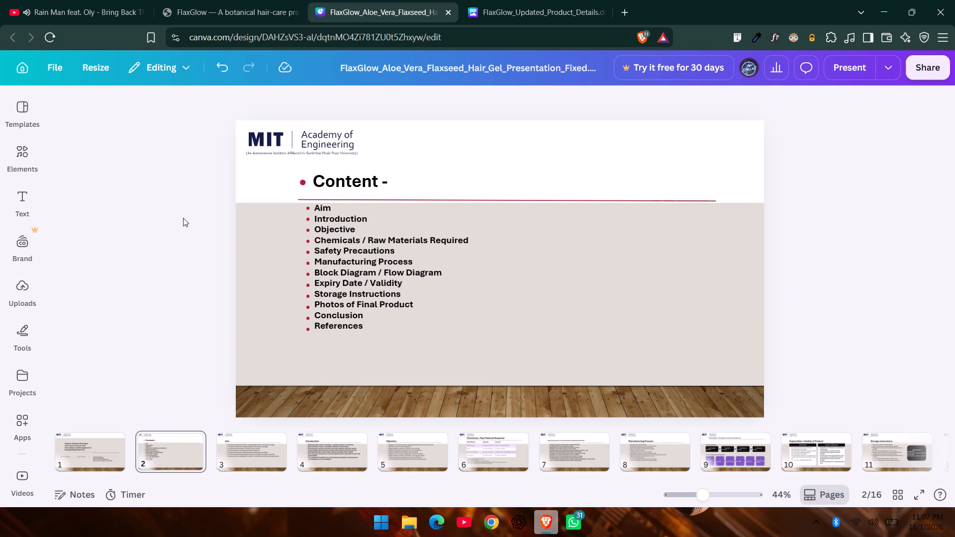
On slide 3, extend the beige background block up to just below the red line under the Aim heading.
click(256, 461)
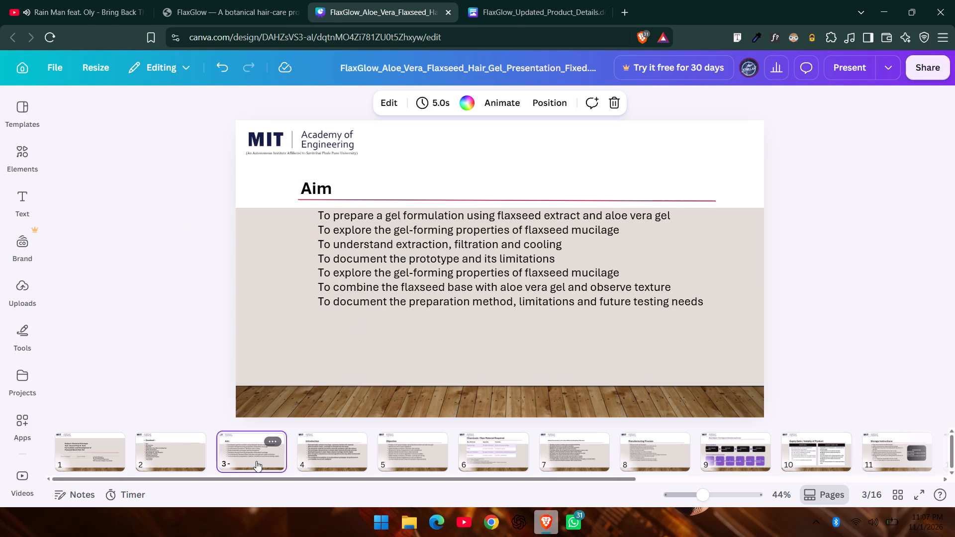
click(240, 270)
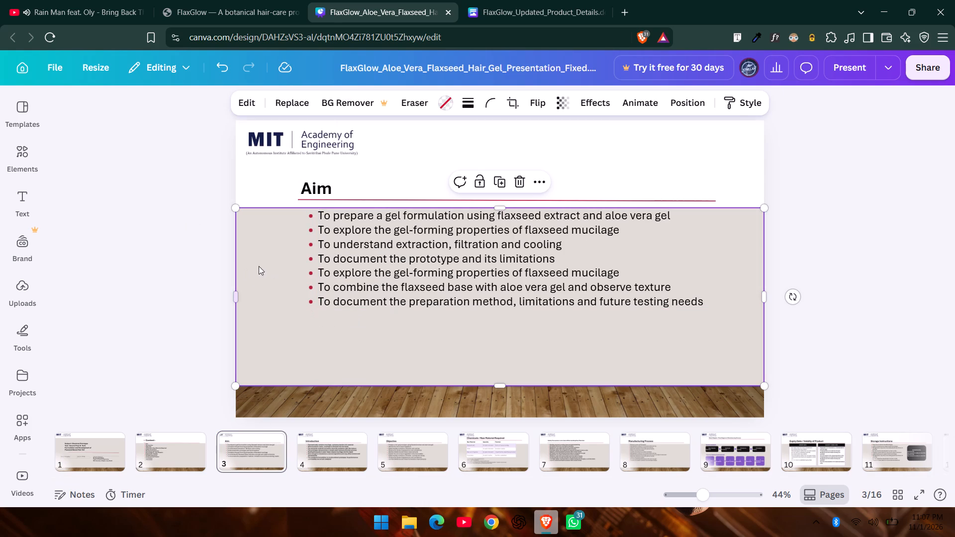
drag(268, 204, 265, 199)
click(183, 231)
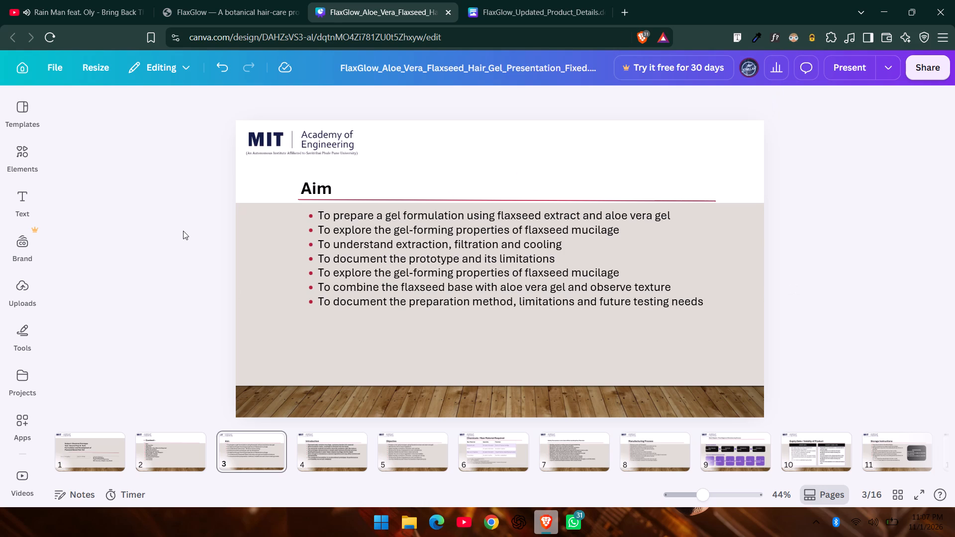
Switch to the YouTube tab, pause the playing song and look through the mix playlist for another track.
click(66, 0)
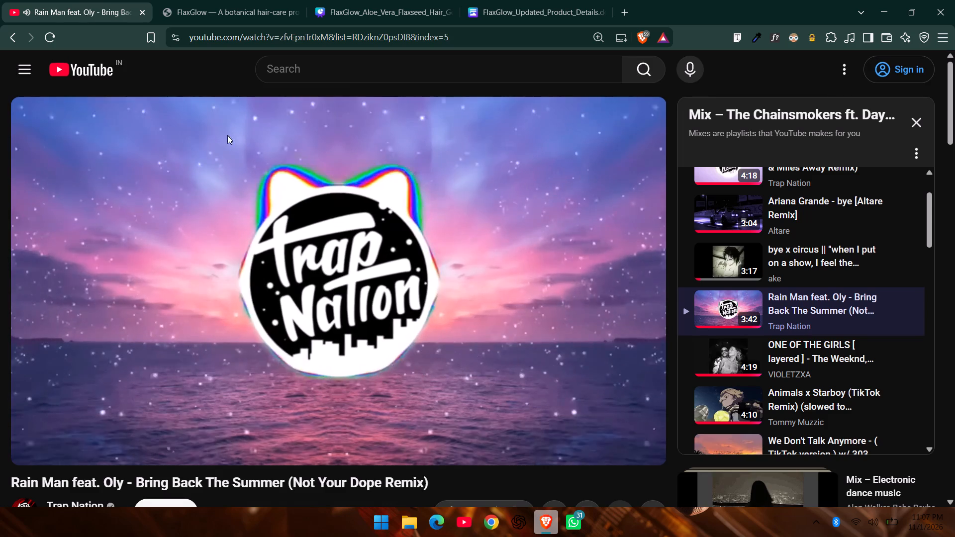
click(330, 204)
scroll(778, 342, down, 1)
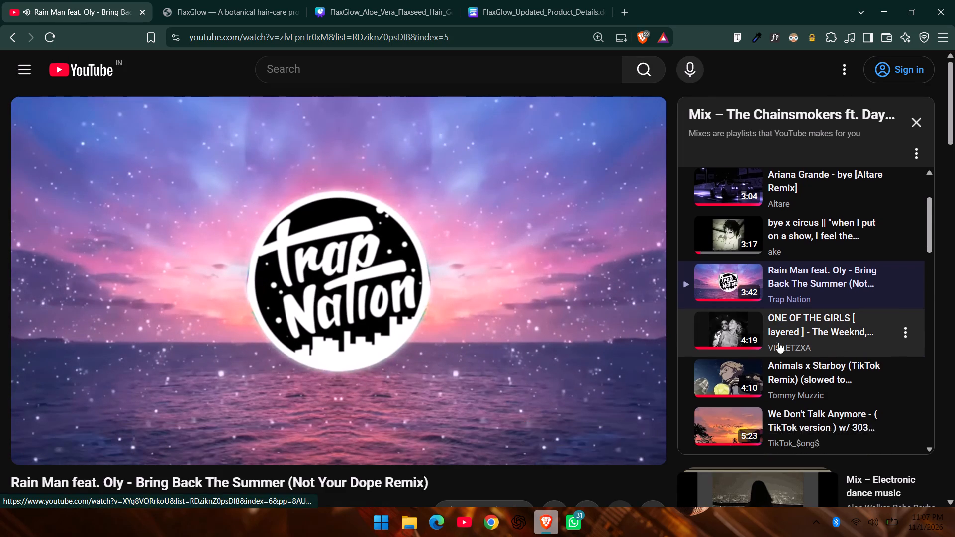
scroll(778, 342, down, 1)
scroll(778, 342, right, 2)
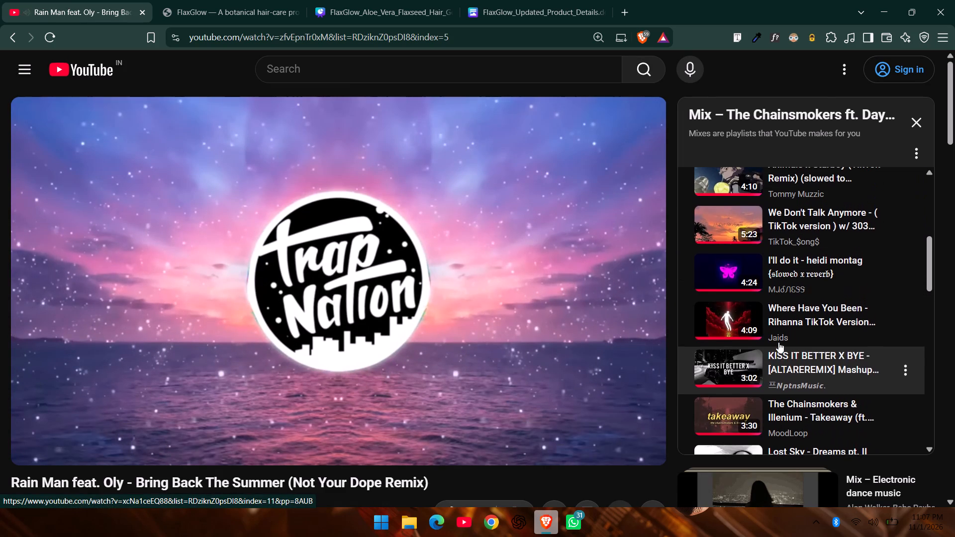
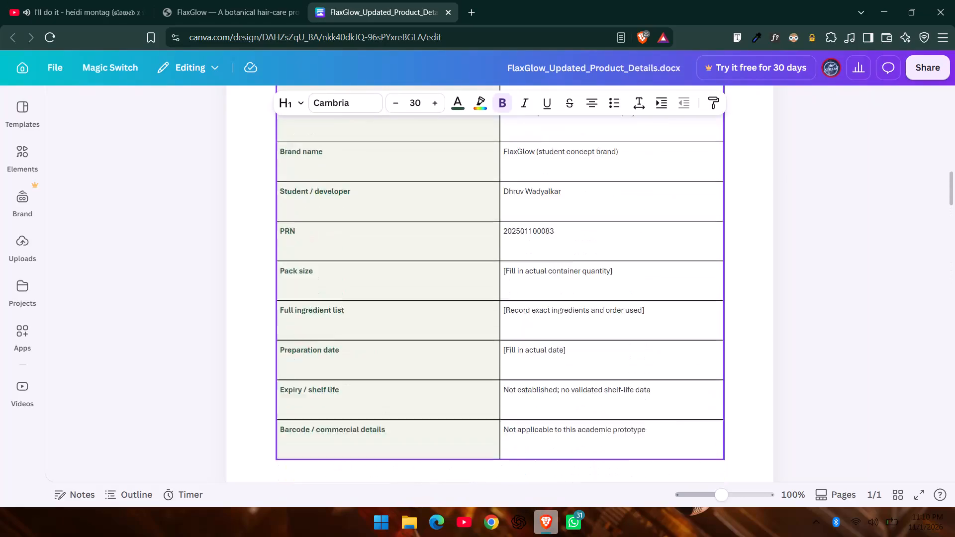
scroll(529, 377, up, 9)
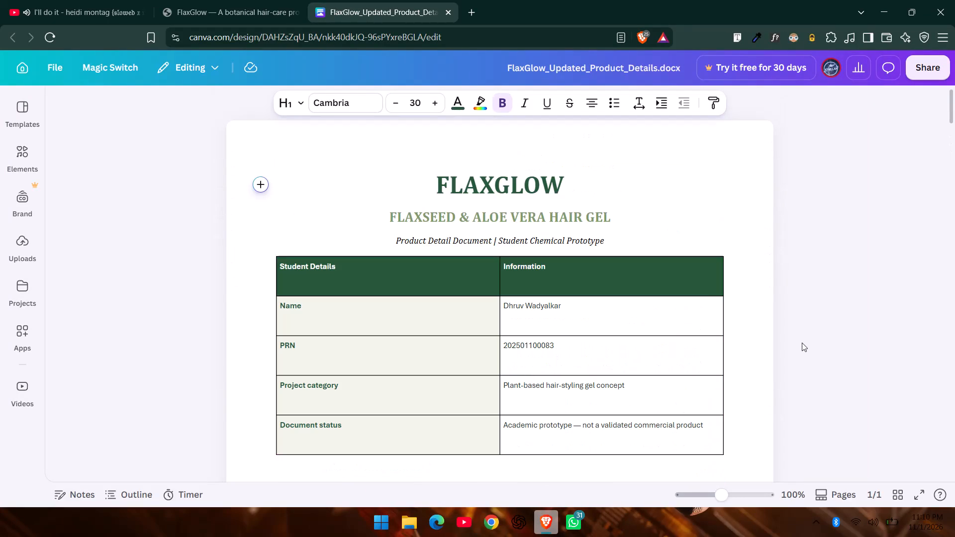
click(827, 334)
Open the Canva home page in a new browser tab and open the recent FlaxGlow Aloe Vera Flaxseed Hair Gel presentation.
click(473, 8)
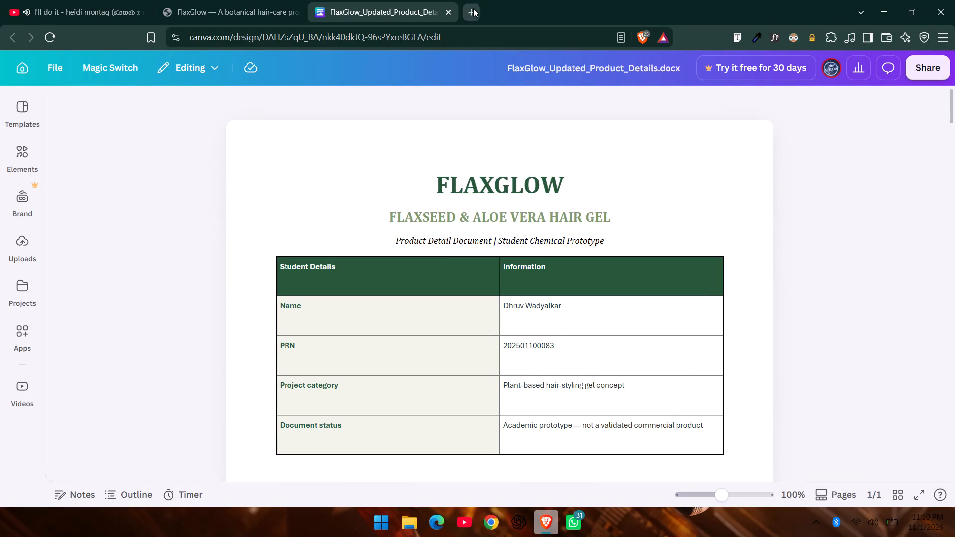
text(ca)
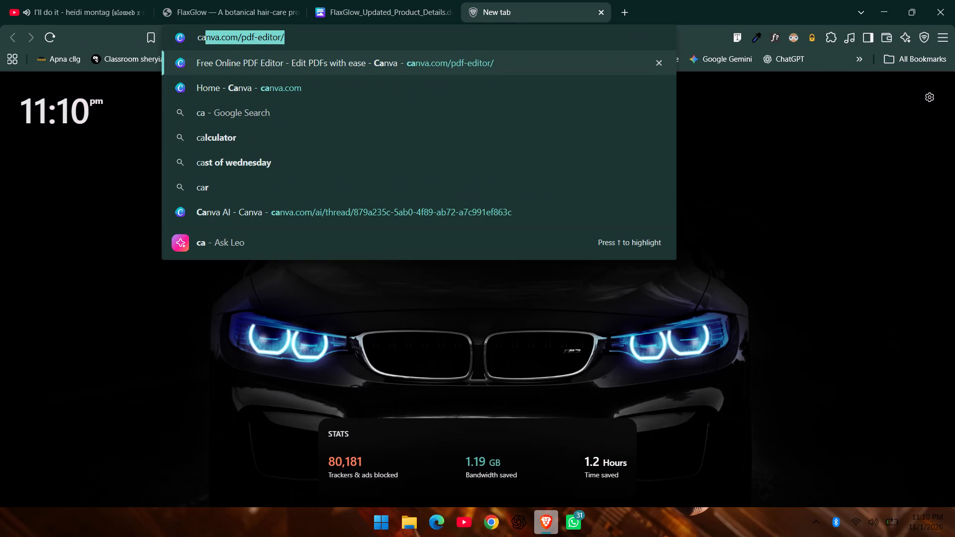
click(364, 86)
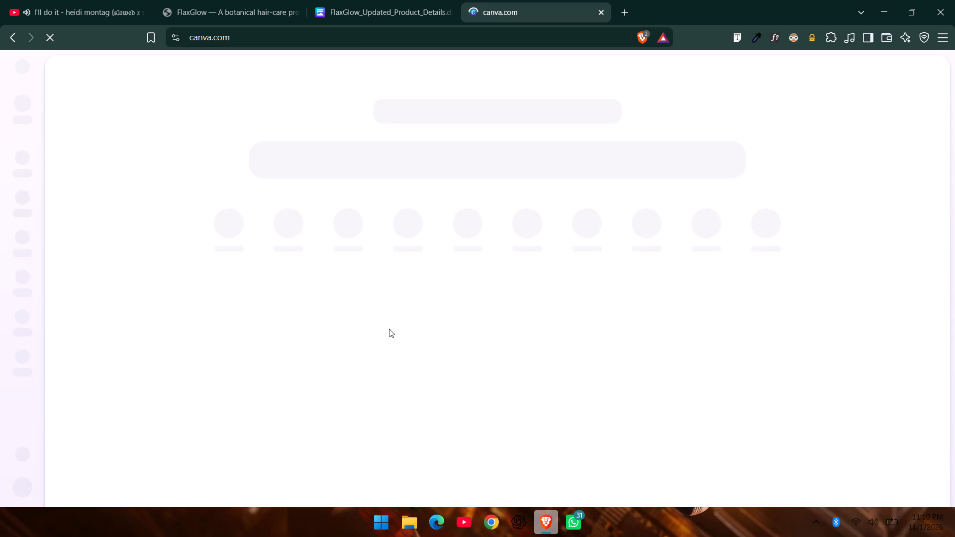
scroll(389, 329, down, 2)
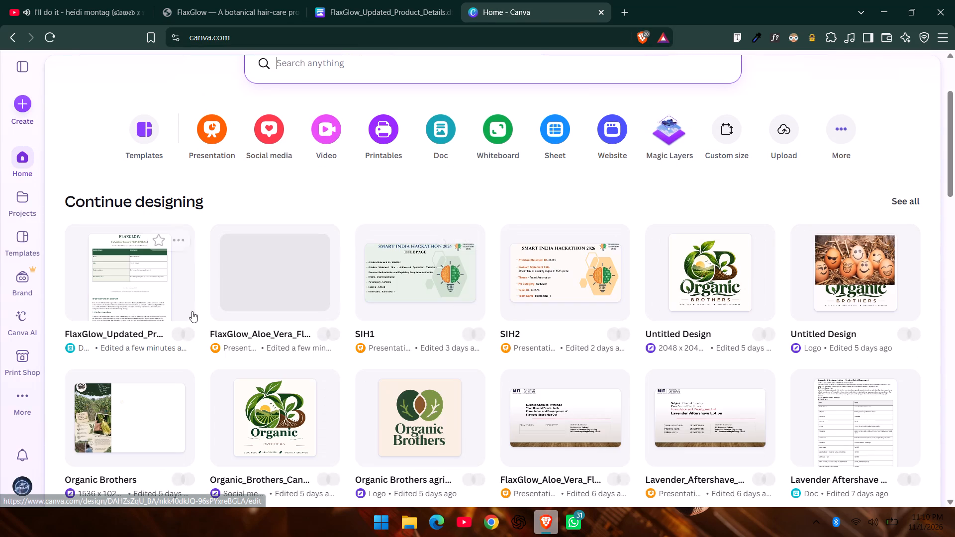
click(259, 278)
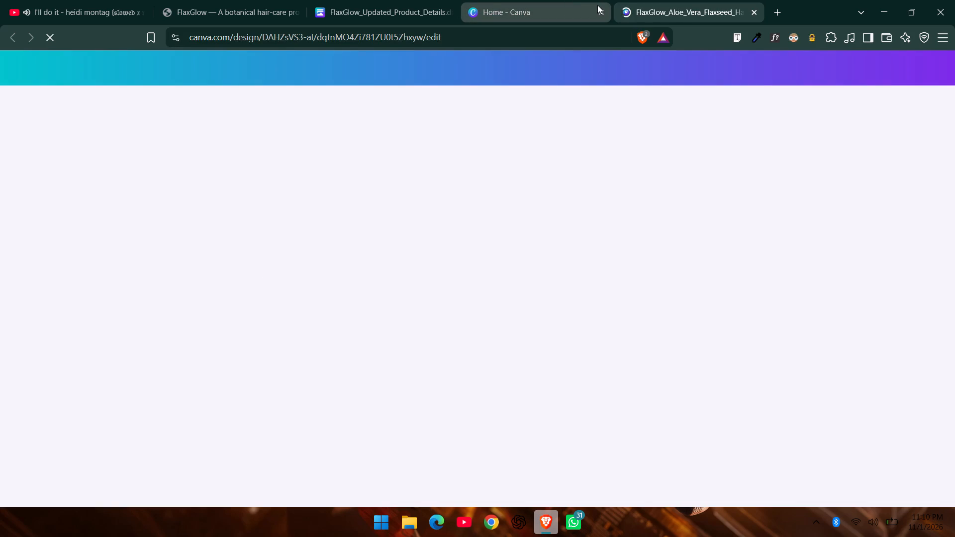
click(389, 0)
click(677, 0)
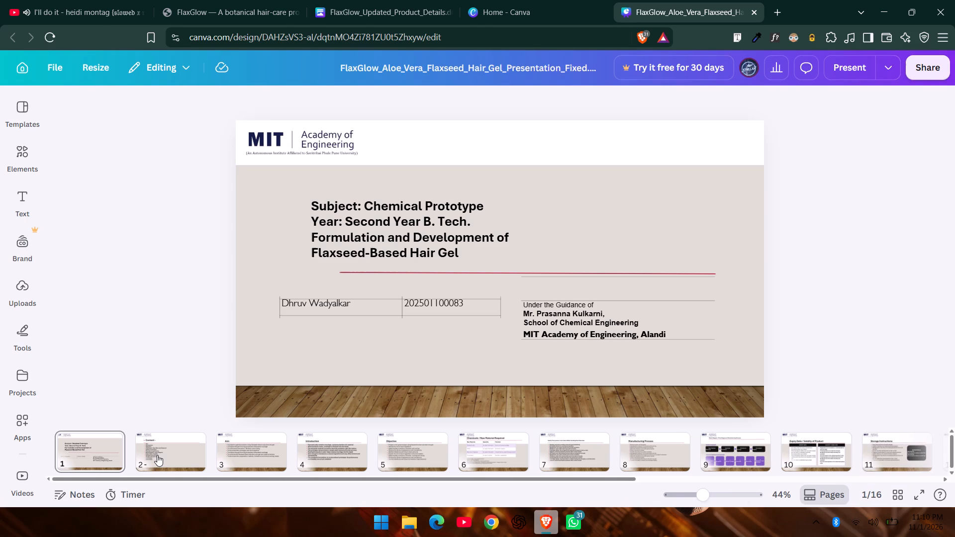
Review the layout of the Content, Aim and Introduction slides, pages 2 to 4, one after another.
click(157, 455)
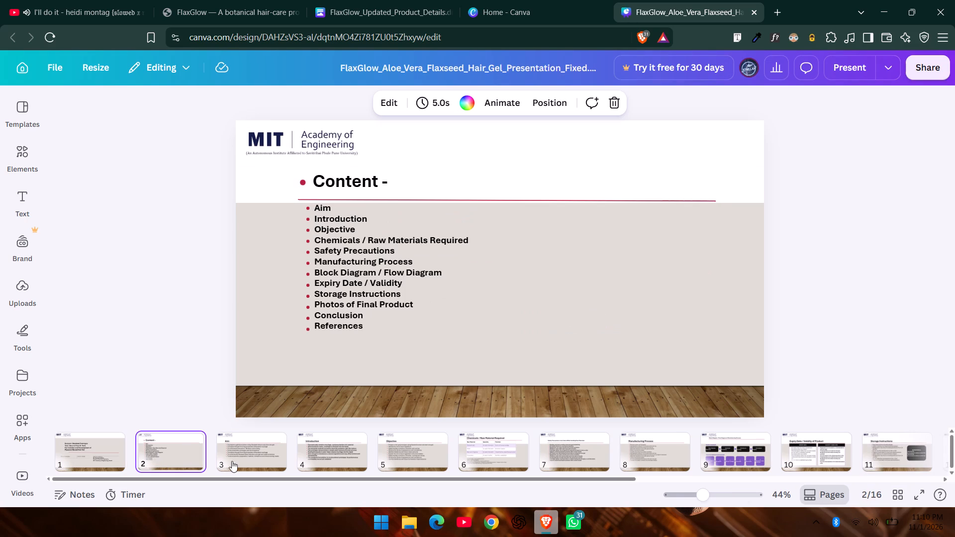
click(234, 461)
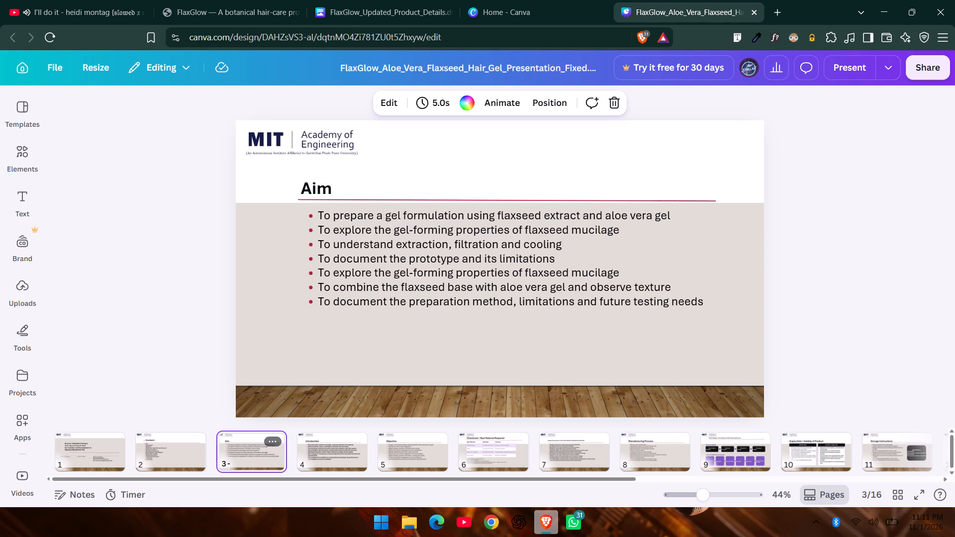
click(322, 458)
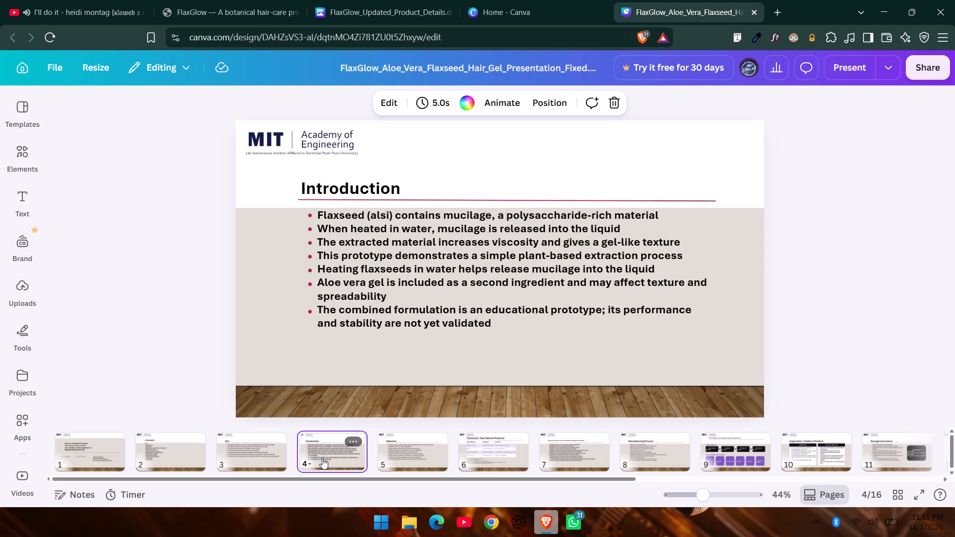
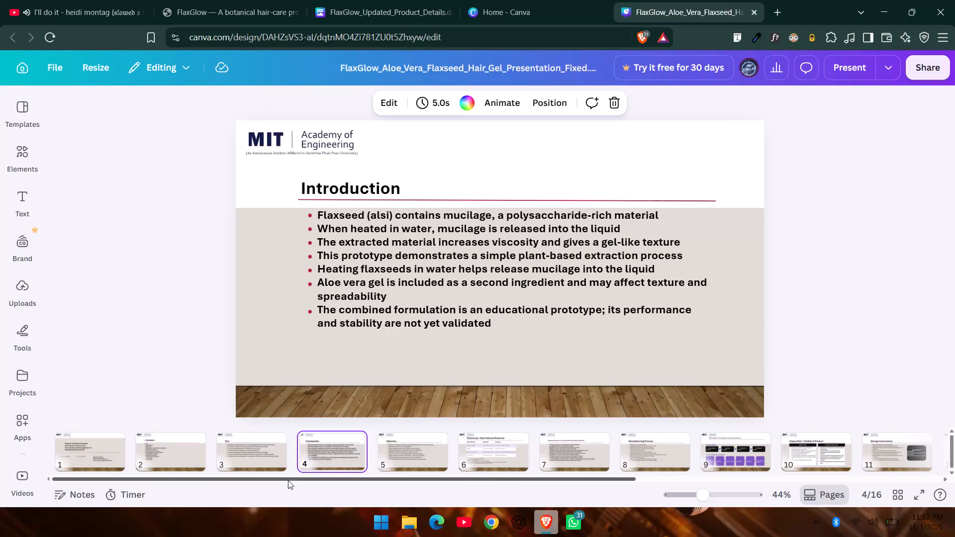
Review the layout of the Objective, Chemicals / Raw Material Required and Safety Precautions slides, pages 5 to 7.
click(409, 447)
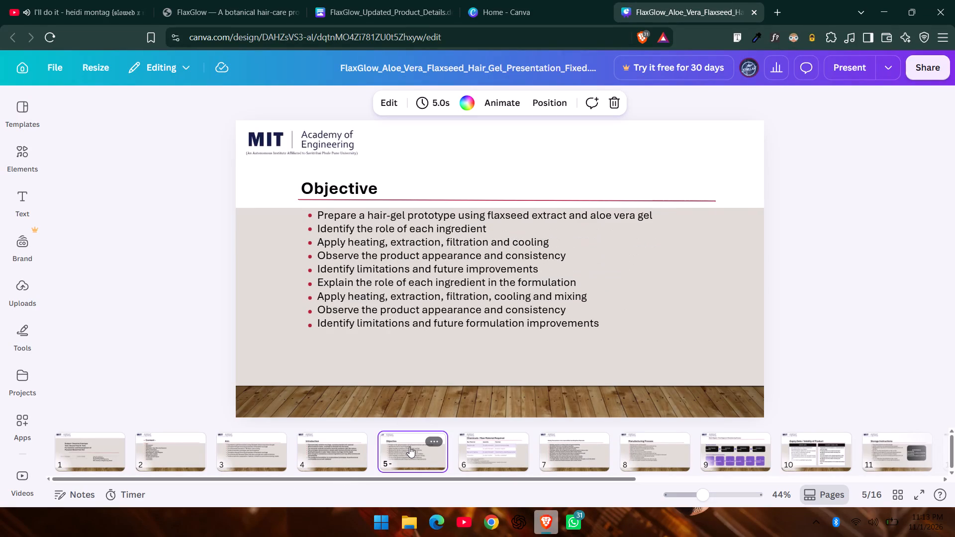
click(500, 458)
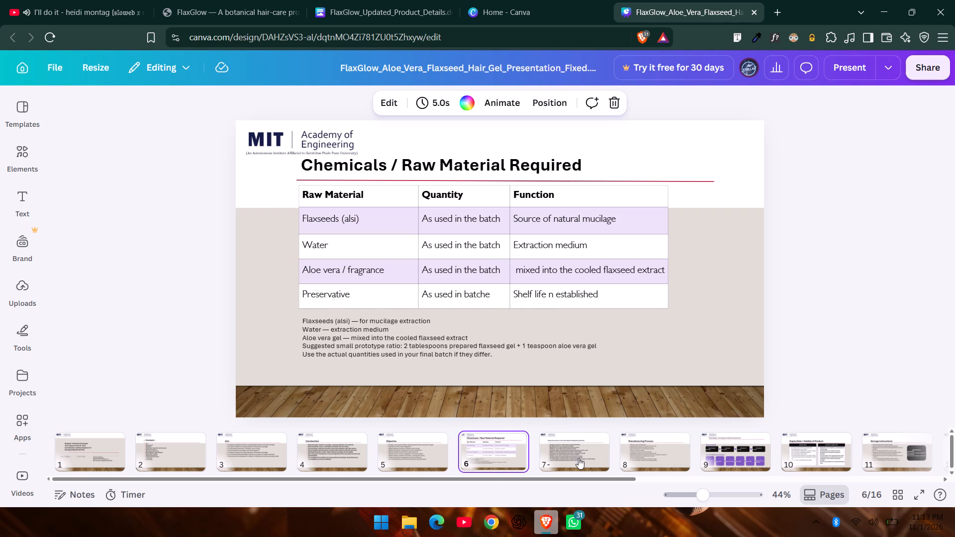
click(578, 458)
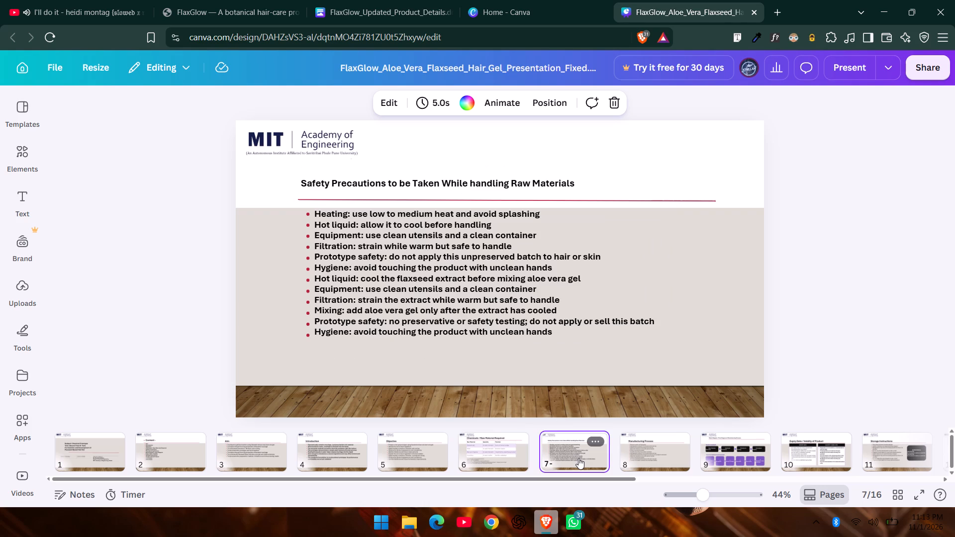
drag(616, 480, 692, 482)
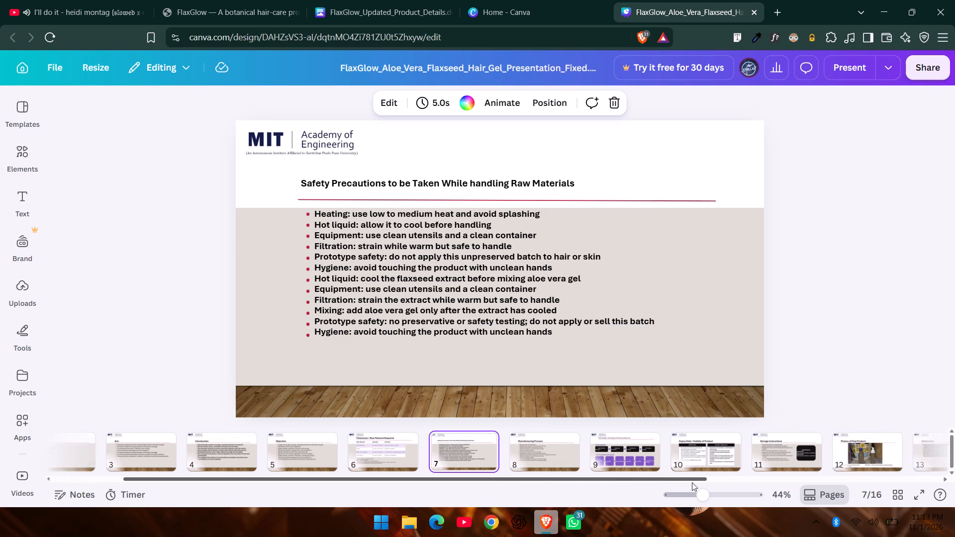
drag(692, 482, 696, 482)
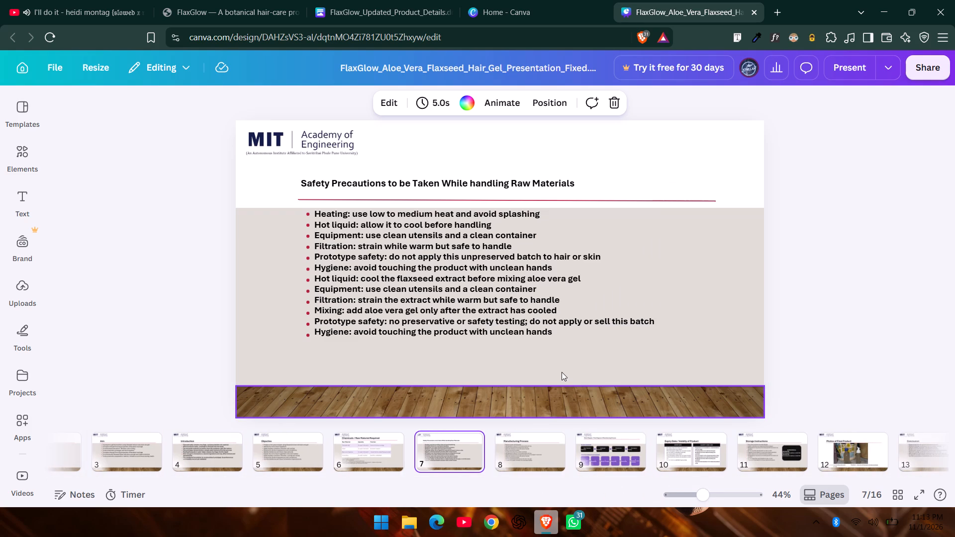
On the Manufacturing Process slide, delete the four lines from the second "Heat gently for about 5–10 minutes while stirring" to the second "Filter to remove the seeds".
click(525, 446)
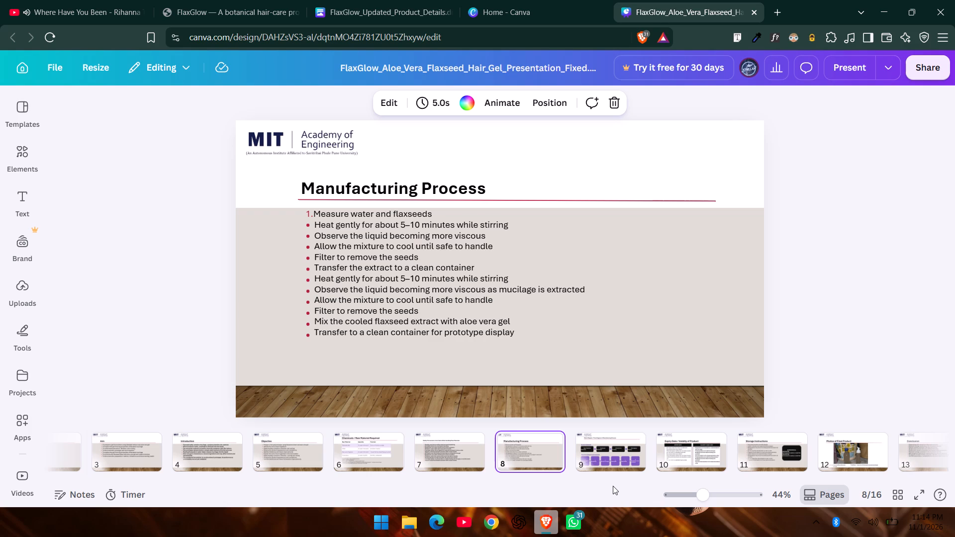
click(425, 307)
click(420, 308)
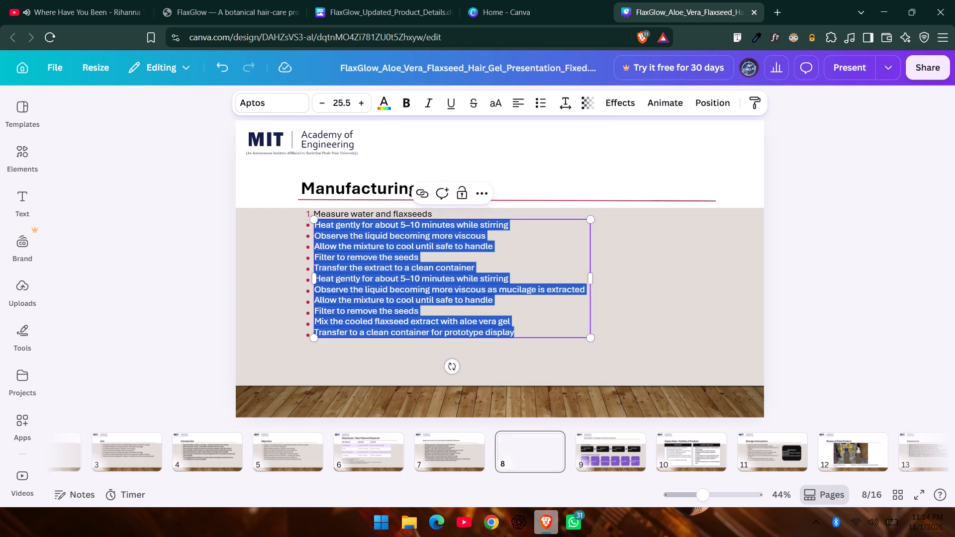
click(420, 308)
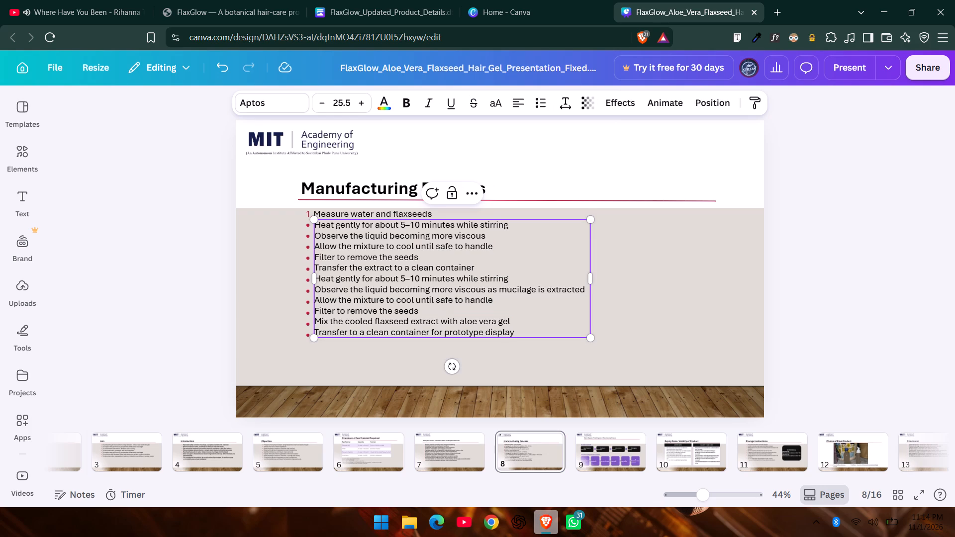
key(BackSpace)
key(BackSpace)
key(BackSpace)
key(BackSpace)
key(BackSpace)
key(BackSpace)
key(BackSpace)
key(BackSpace)
key(BackSpace)
key(BackSpace)
key(BackSpace)
key(BackSpace)
key(BackSpace)
key(BackSpace)
key(BackSpace)
key(BackSpace)
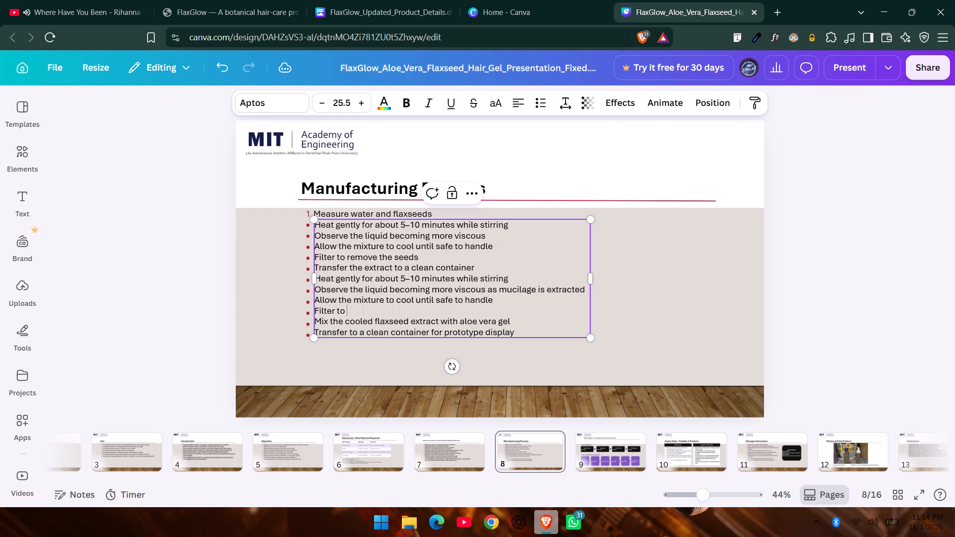
key(BackSpace)
key(BackSpace)
key(BackSpace)
key(BackSpace)
key(BackSpace)
key(BackSpace)
key(BackSpace)
key(BackSpace)
key(BackSpace)
key(BackSpace)
key(BackSpace)
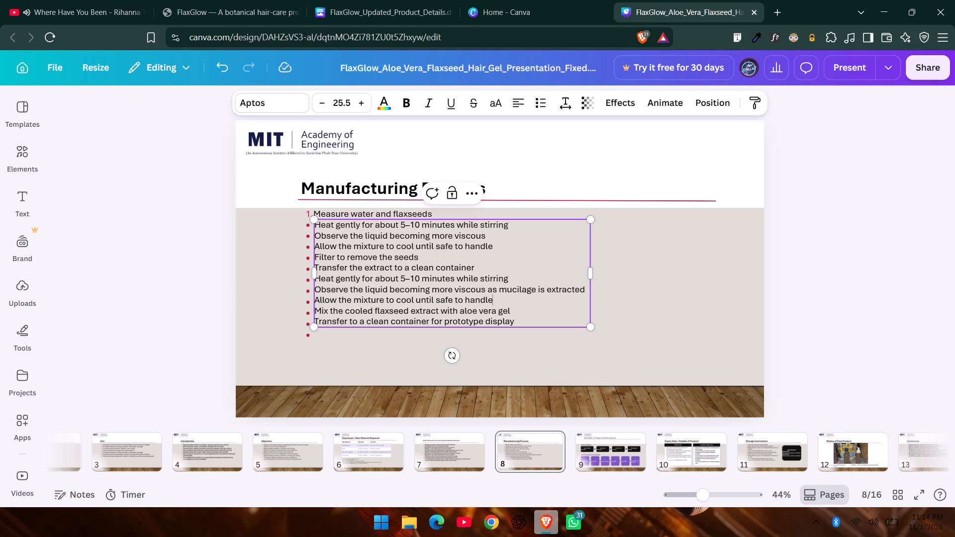
key(BackSpace)
key(BackSpace)
key(BackSpace)
key(BackSpace)
key(BackSpace)
key(BackSpace)
key(BackSpace)
key(BackSpace)
key(BackSpace)
key(BackSpace)
key(BackSpace)
key(BackSpace)
key(BackSpace)
key(BackSpace)
key(BackSpace)
key(BackSpace)
key(BackSpace)
key(BackSpace)
key(BackSpace)
key(BackSpace)
key(BackSpace)
key(BackSpace)
key(BackSpace)
key(BackSpace)
key(BackSpace)
key(BackSpace)
key(BackSpace)
key(BackSpace)
key(BackSpace)
key(BackSpace)
key(BackSpace)
key(BackSpace)
key(BackSpace)
key(BackSpace)
key(BackSpace)
key(BackSpace)
key(BackSpace)
key(BackSpace)
key(BackSpace)
key(BackSpace)
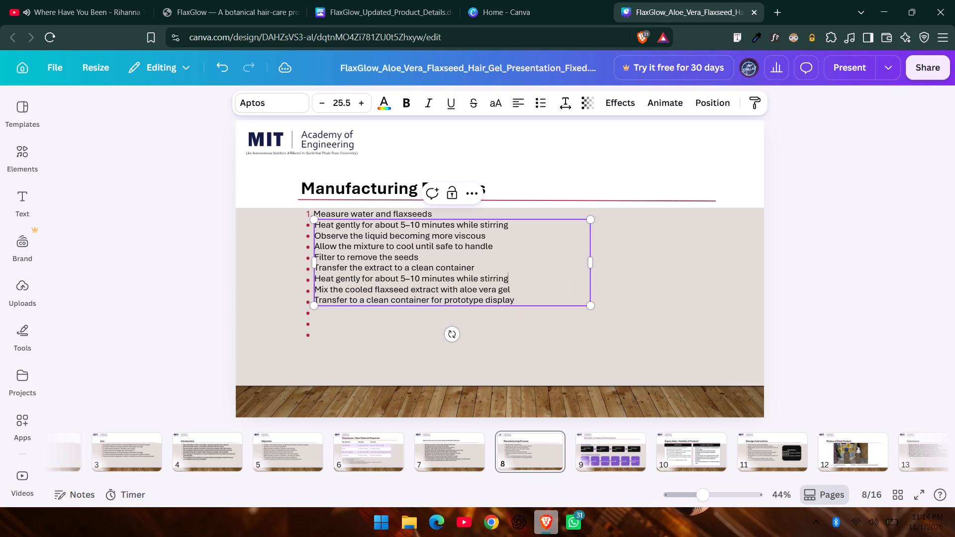
key(BackSpace)
key(BackSpace)
key(BackSpace)
key(BackSpace)
key(BackSpace)
key(BackSpace)
key(BackSpace)
key(BackSpace)
key(BackSpace)
key(BackSpace)
key(BackSpace)
key(BackSpace)
key(BackSpace)
key(BackSpace)
key(BackSpace)
key(BackSpace)
key(BackSpace)
key(BackSpace)
key(BackSpace)
key(BackSpace)
key(BackSpace)
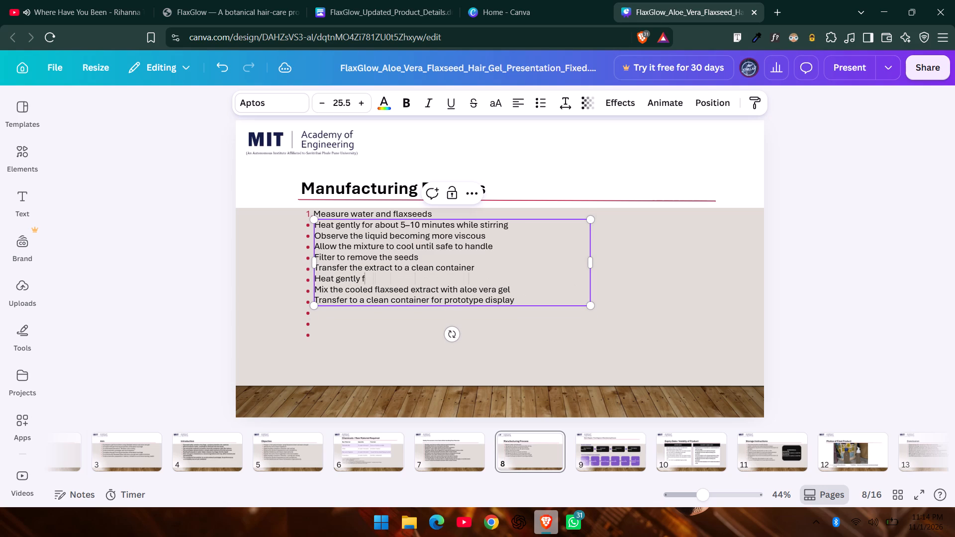
key(BackSpace)
key(BackSpace)
key(BackSpace)
key(BackSpace)
key(BackSpace)
key(BackSpace)
key(BackSpace)
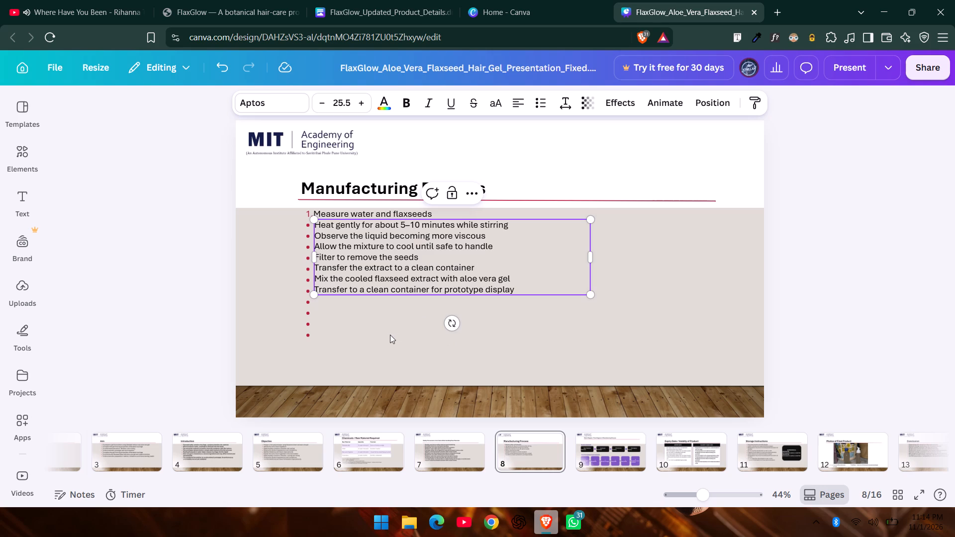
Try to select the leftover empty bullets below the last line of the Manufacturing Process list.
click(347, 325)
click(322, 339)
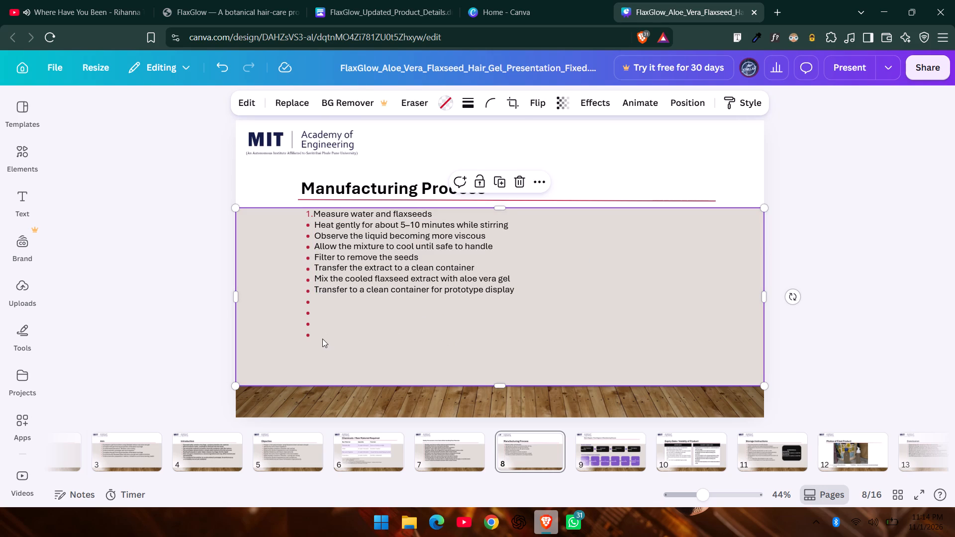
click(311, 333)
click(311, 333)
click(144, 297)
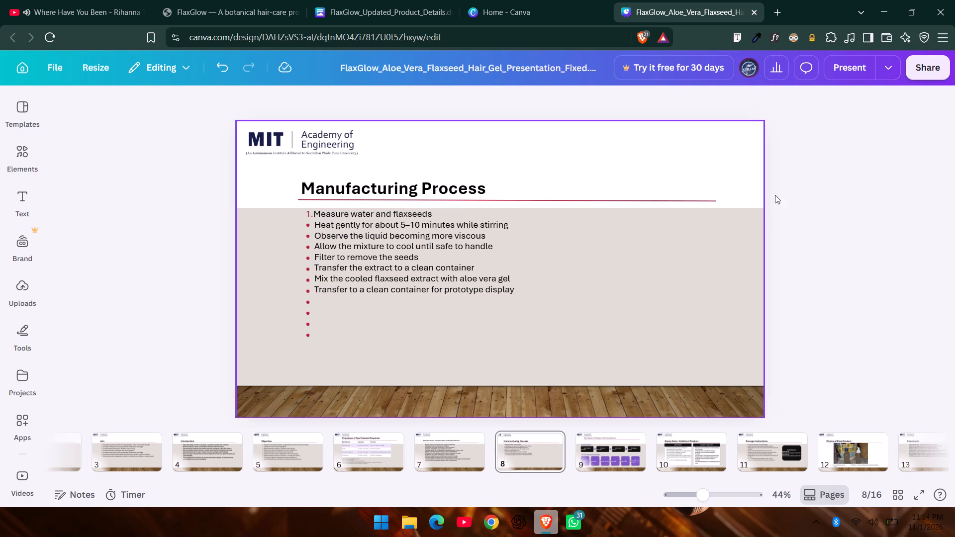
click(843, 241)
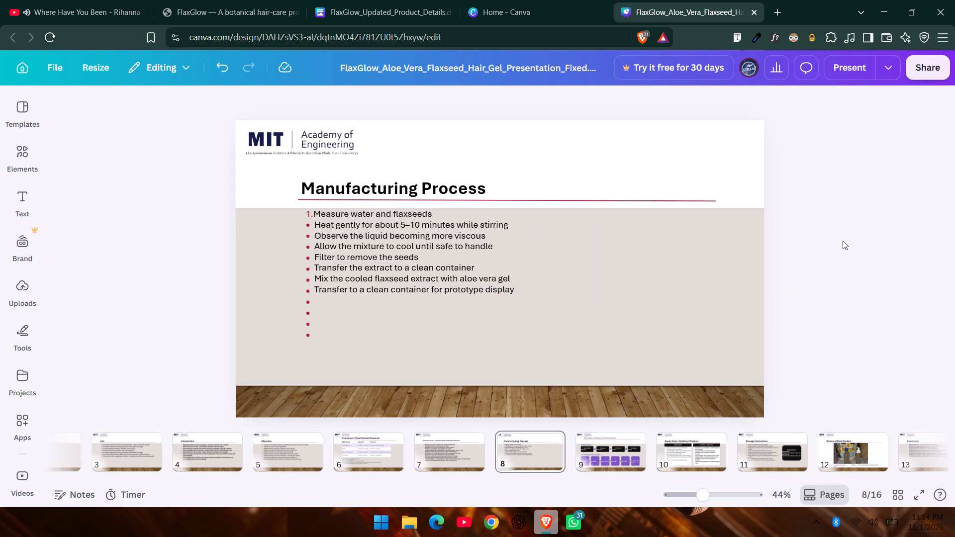
Capture a rectangular screen snip of a blank beige area beside the Manufacturing Process list.
key(ctrl+shift+s)
key(Print)
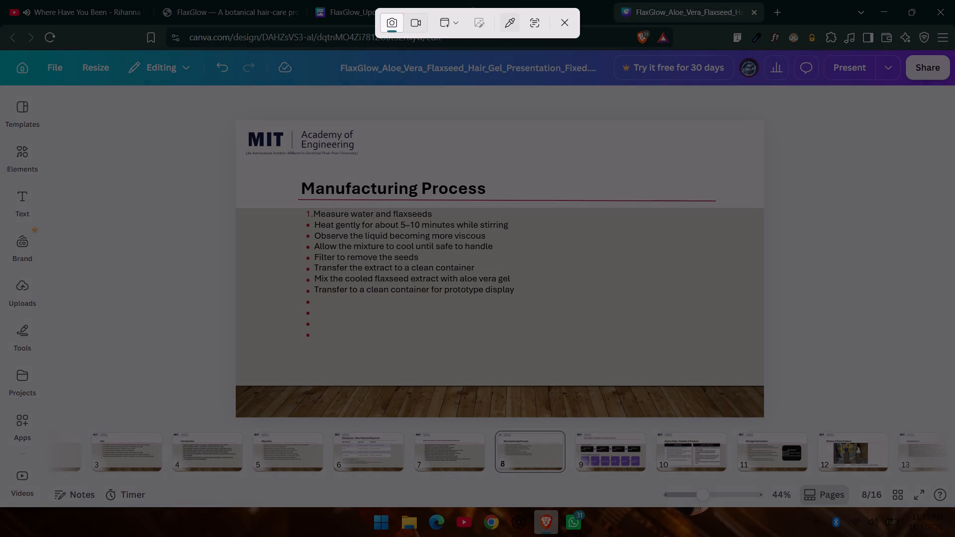
click(458, 25)
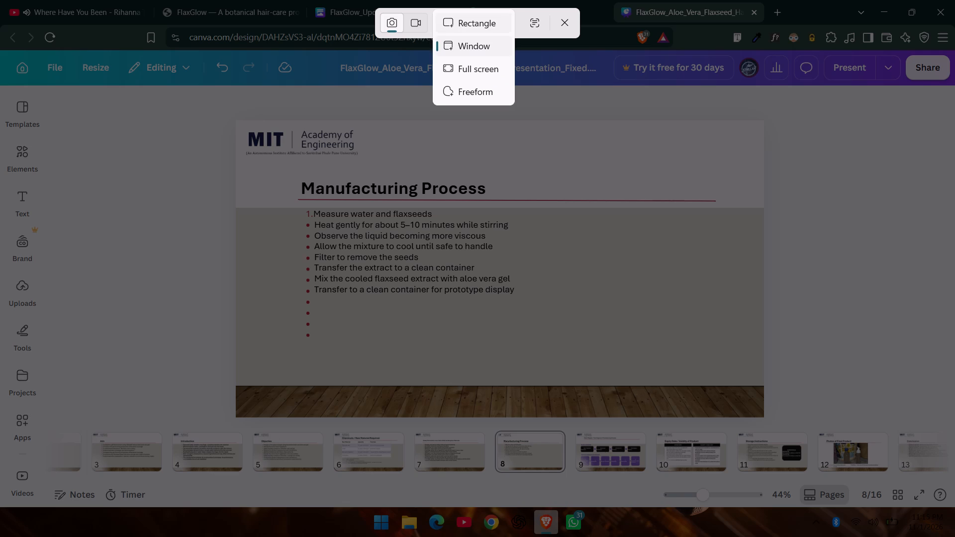
click(471, 30)
drag(611, 244, 698, 283)
Paste the captured beige patch onto the Manufacturing Process slide and shrink it proportionally.
click(580, 309)
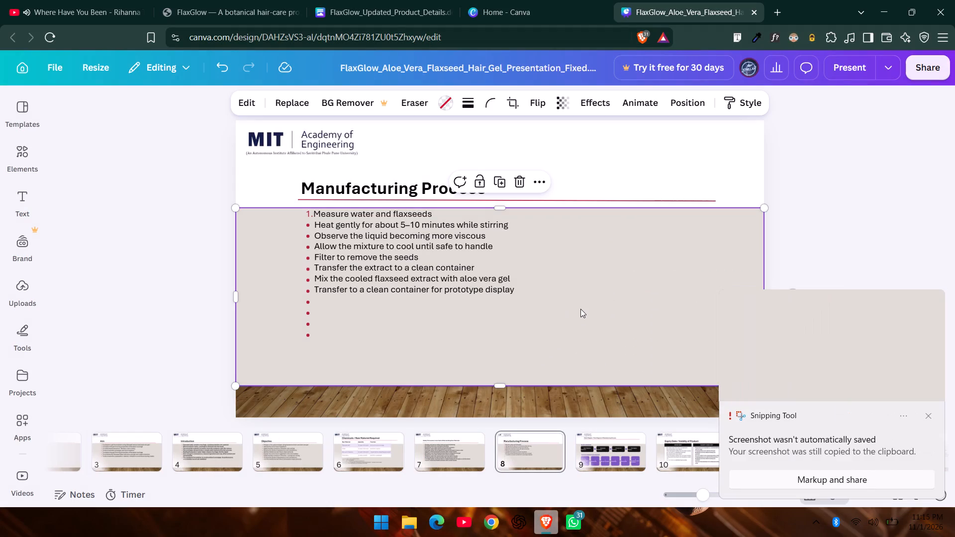
key(ctrl+v)
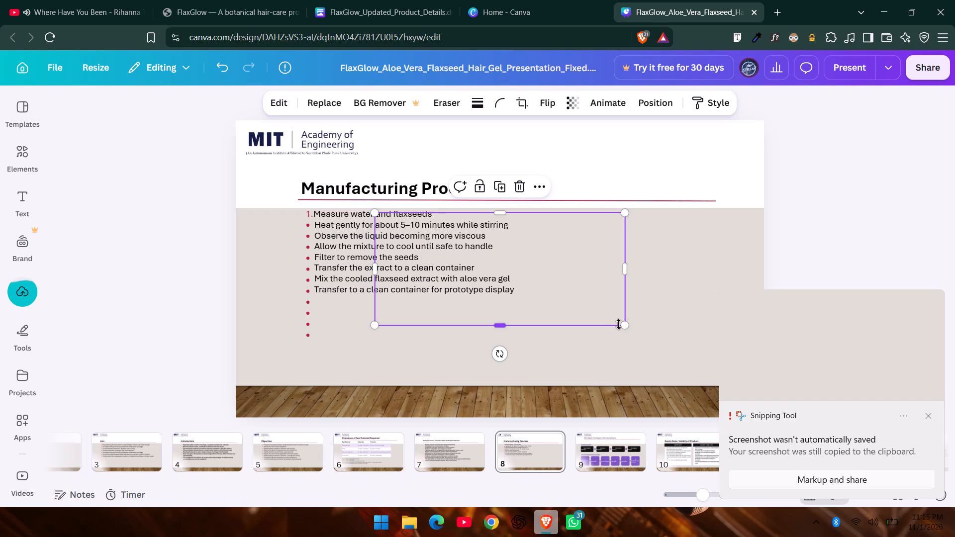
drag(624, 324, 555, 278)
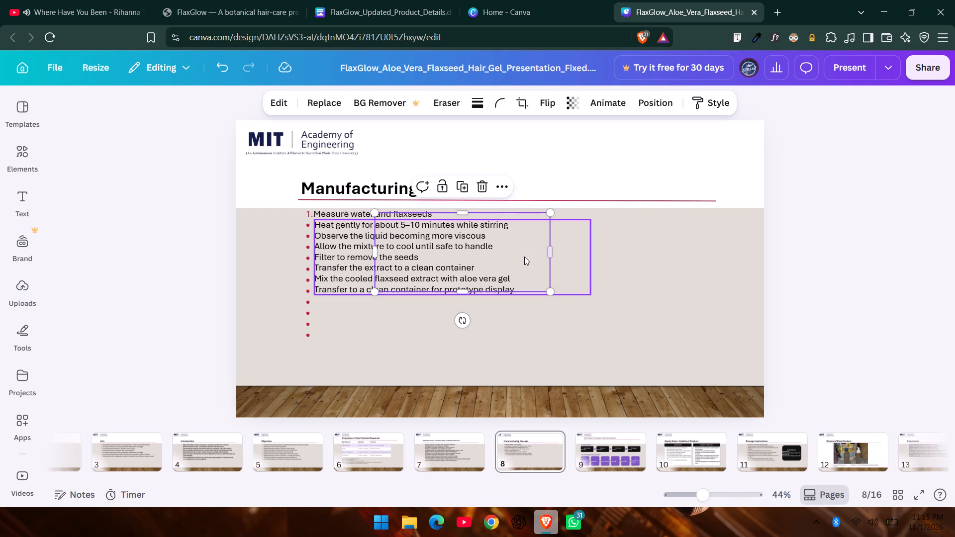
click(523, 256)
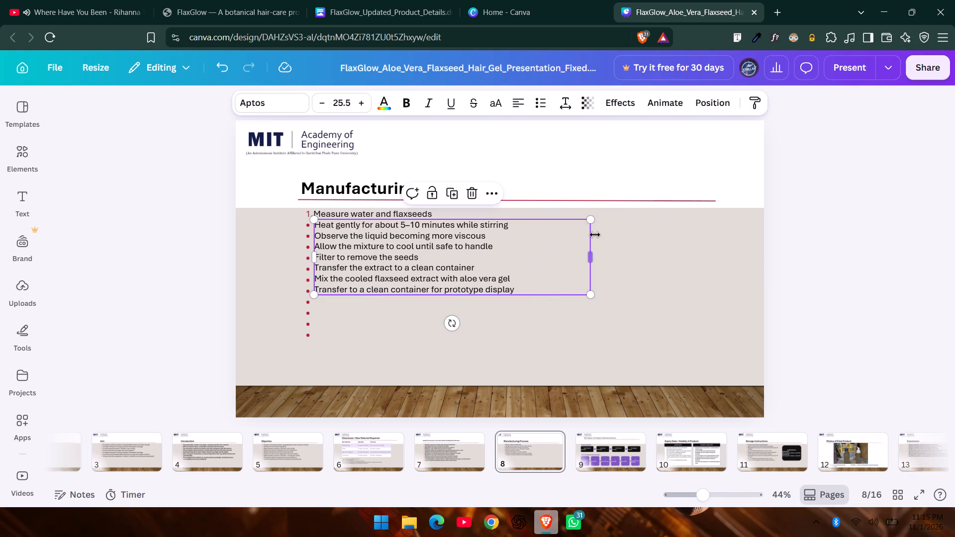
click(620, 244)
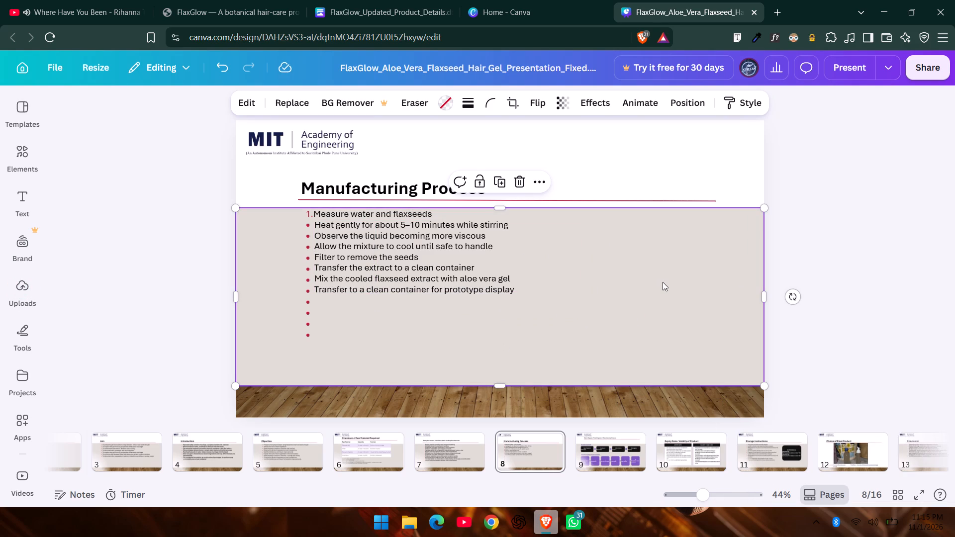
Paste a second beige patch onto the Manufacturing Process slide, widen it and move it down towards the wooden floor.
key(Print)
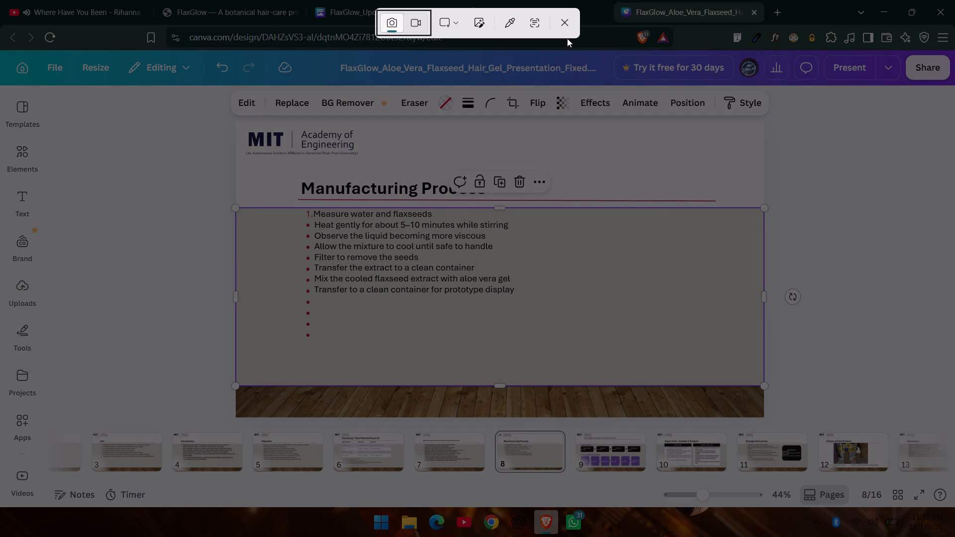
click(563, 28)
click(671, 157)
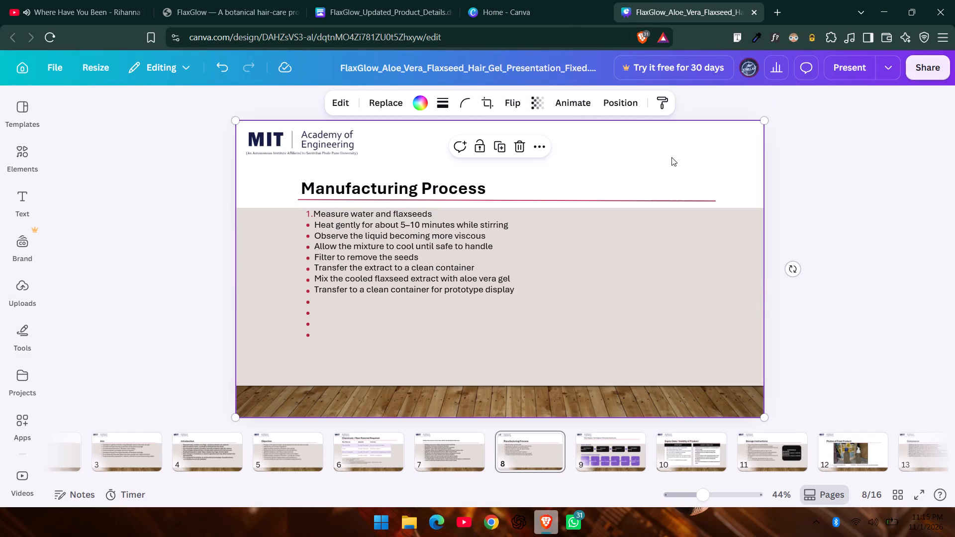
key(ctrl+v)
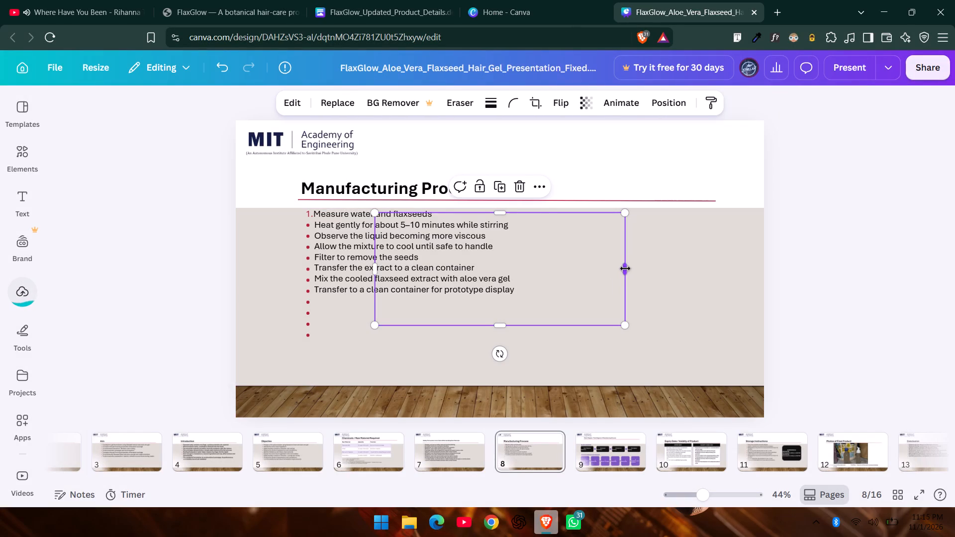
drag(625, 268, 695, 261)
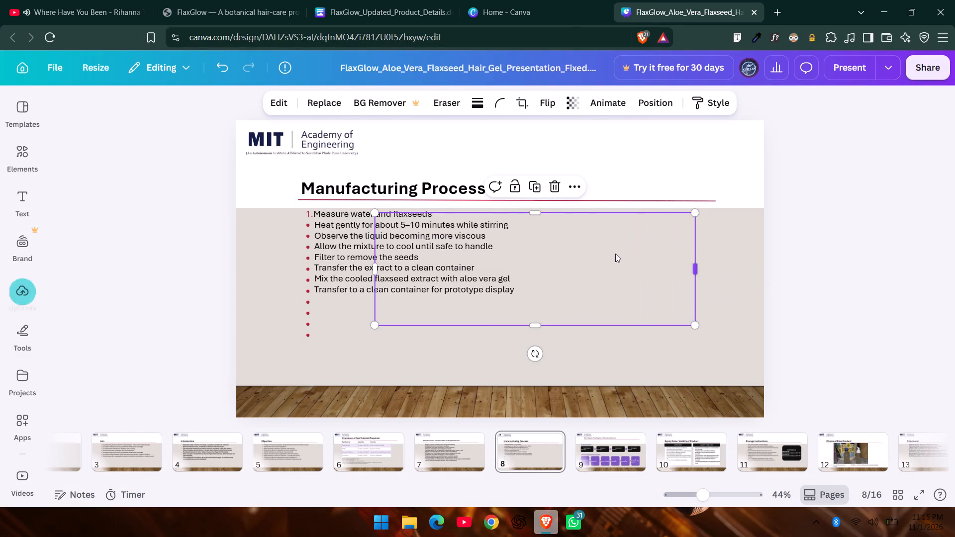
click(567, 228)
click(638, 238)
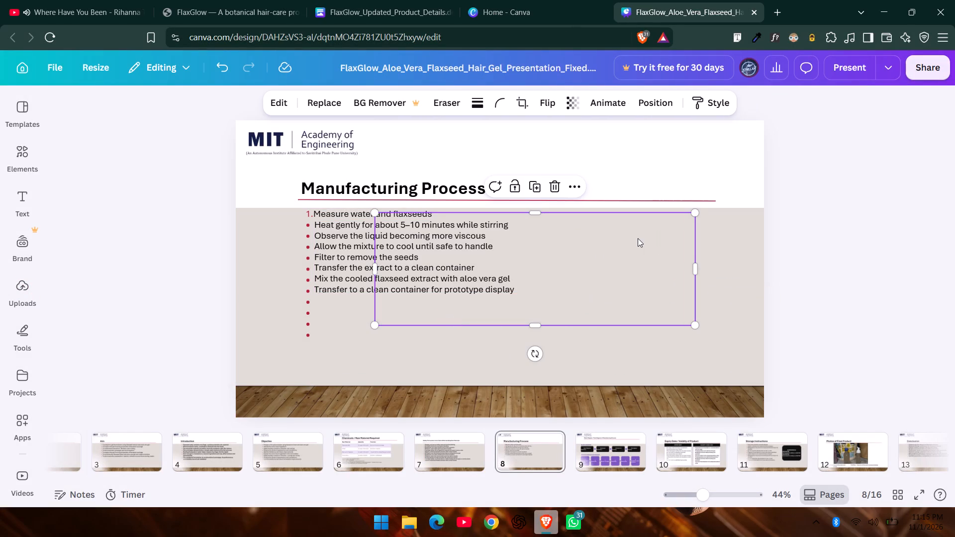
drag(668, 269, 681, 374)
click(626, 382)
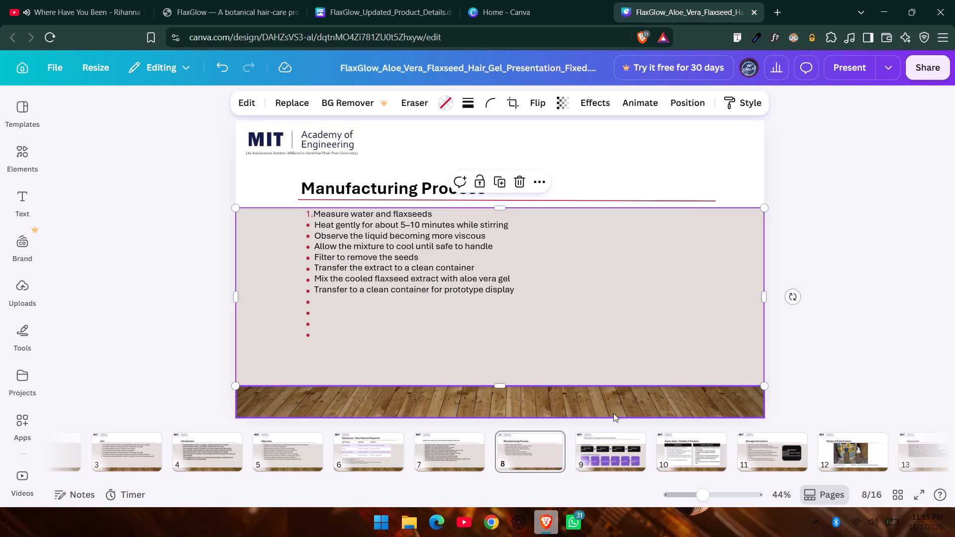
Stretch the wooden floor image upward on the Manufacturing Process slide so its top edge sits just below the last text line.
click(613, 413)
drag(494, 381, 495, 294)
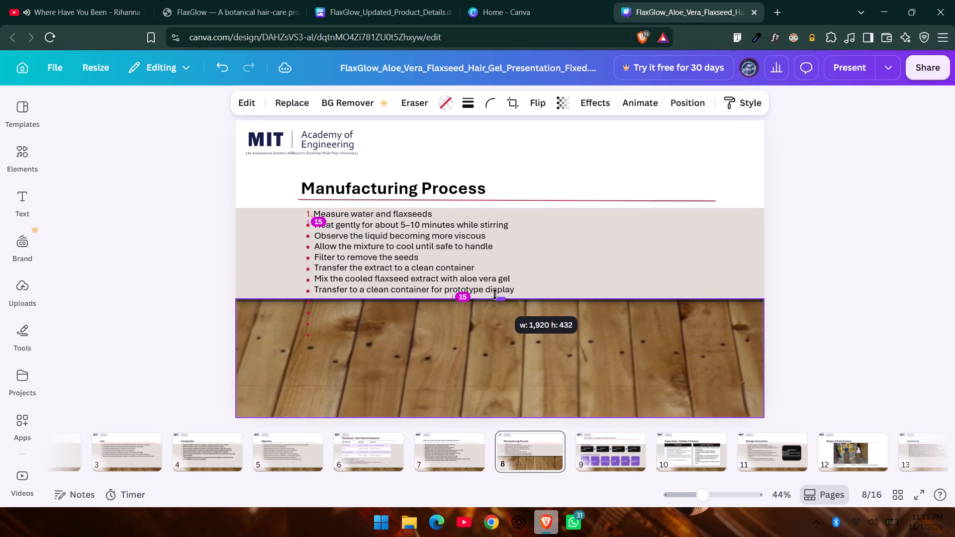
drag(495, 294, 497, 297)
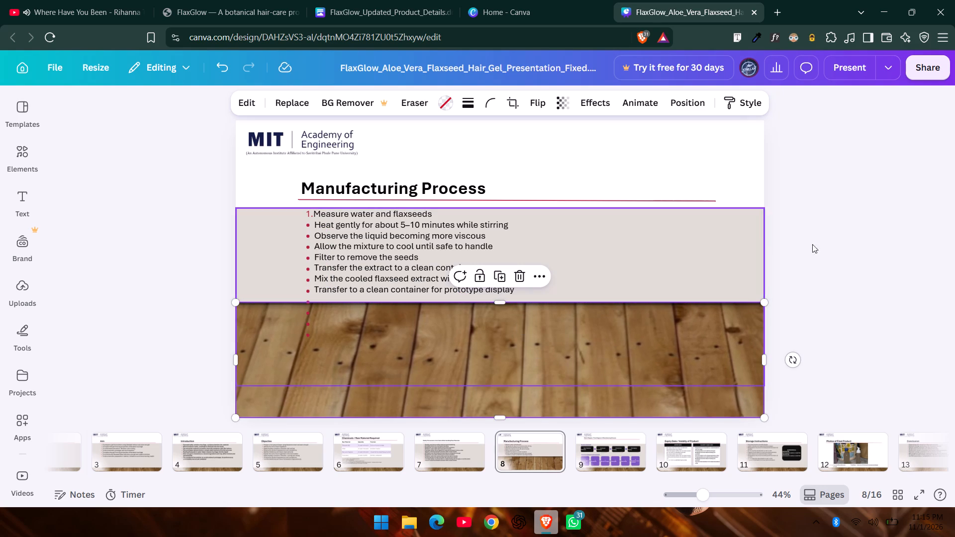
click(841, 237)
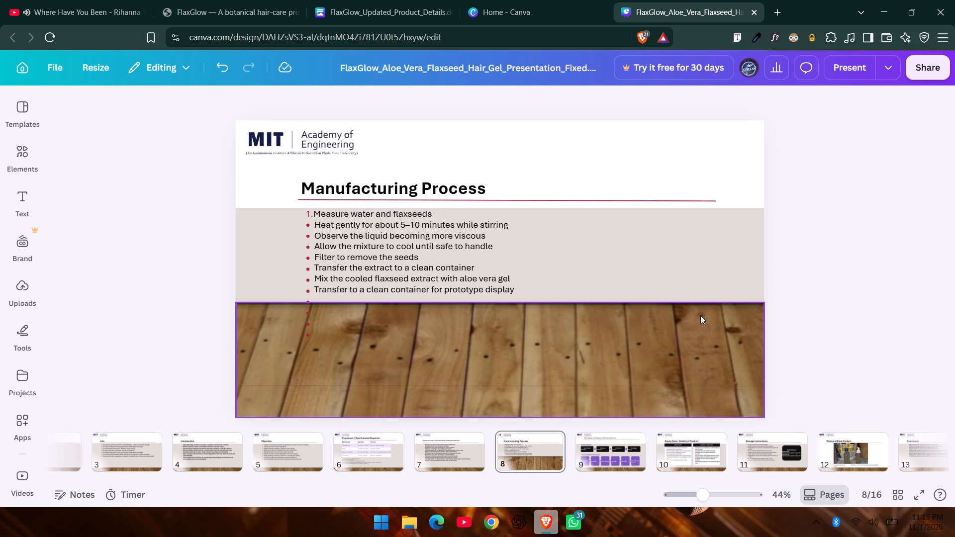
Shorten the beige background block on the Manufacturing Process slide so its bottom edge meets the top of the wooden floor.
click(658, 246)
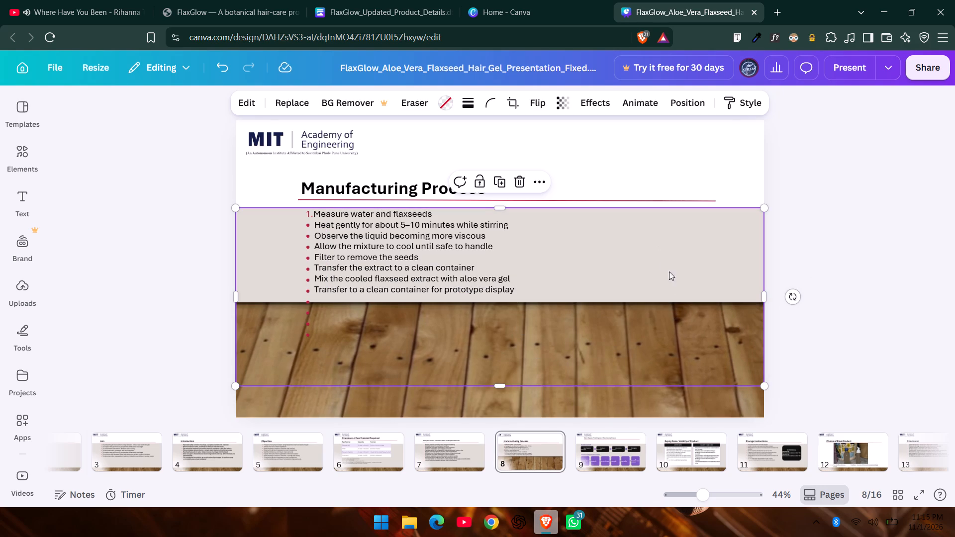
drag(752, 386, 739, 318)
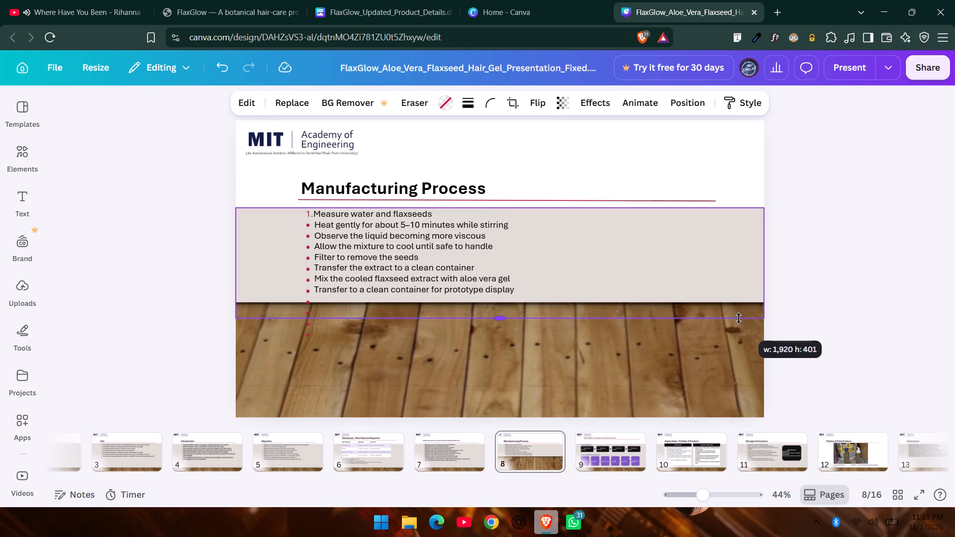
drag(739, 318, 729, 300)
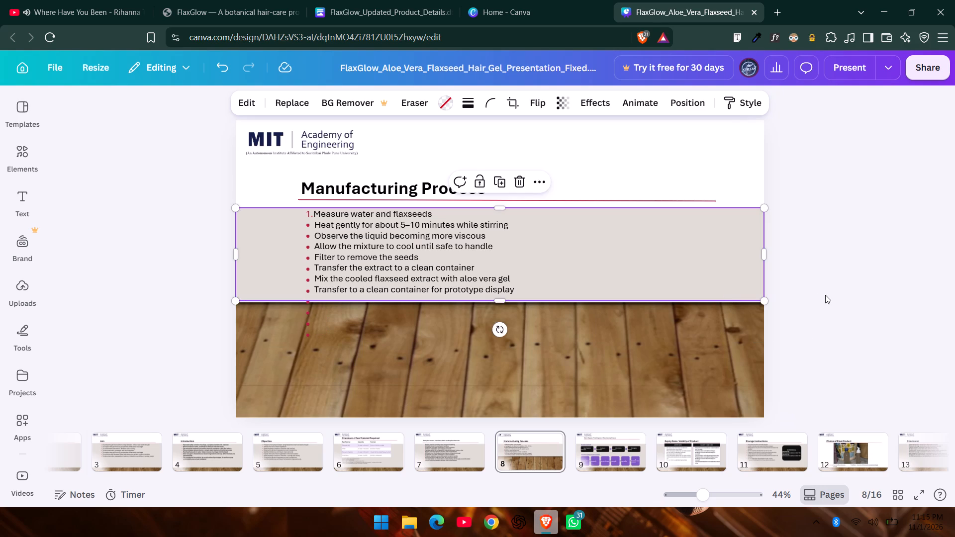
click(825, 295)
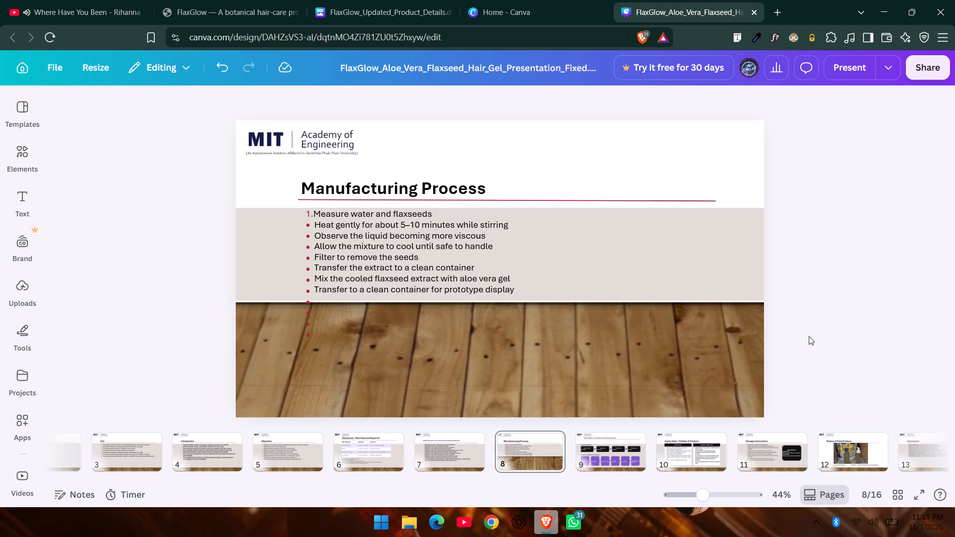
click(788, 216)
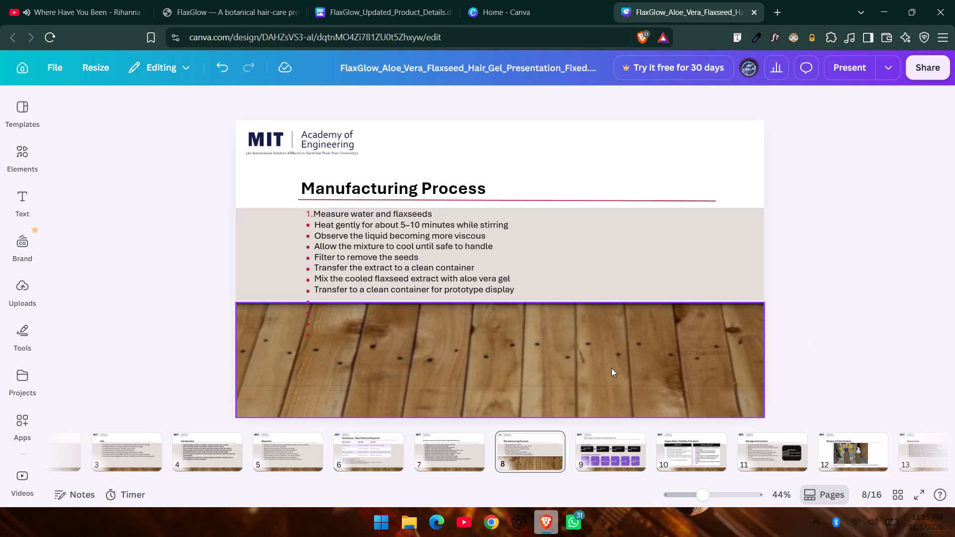
Capture a snip of the floor planks, paste it onto the Manufacturing Process slide and drop it into the wooden floor image as its fill.
key(Print)
drag(527, 347, 636, 380)
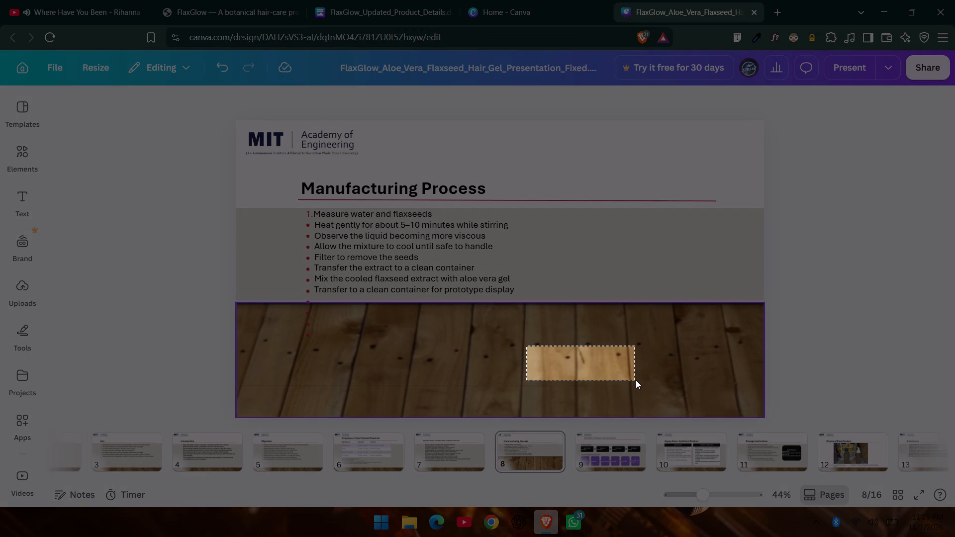
drag(636, 380, 636, 377)
key(ctrl+v)
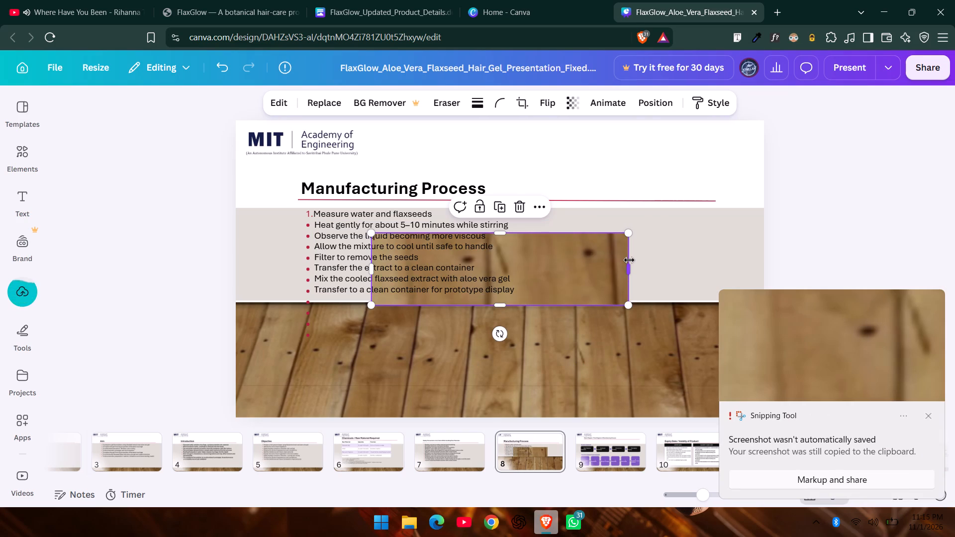
click(629, 260)
click(629, 260)
click(590, 252)
click(590, 252)
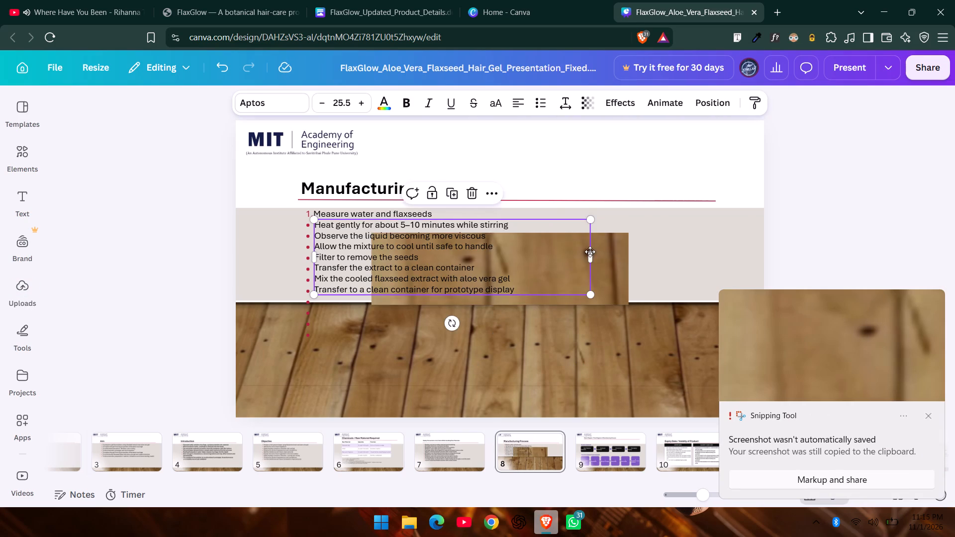
click(602, 252)
drag(602, 252, 491, 325)
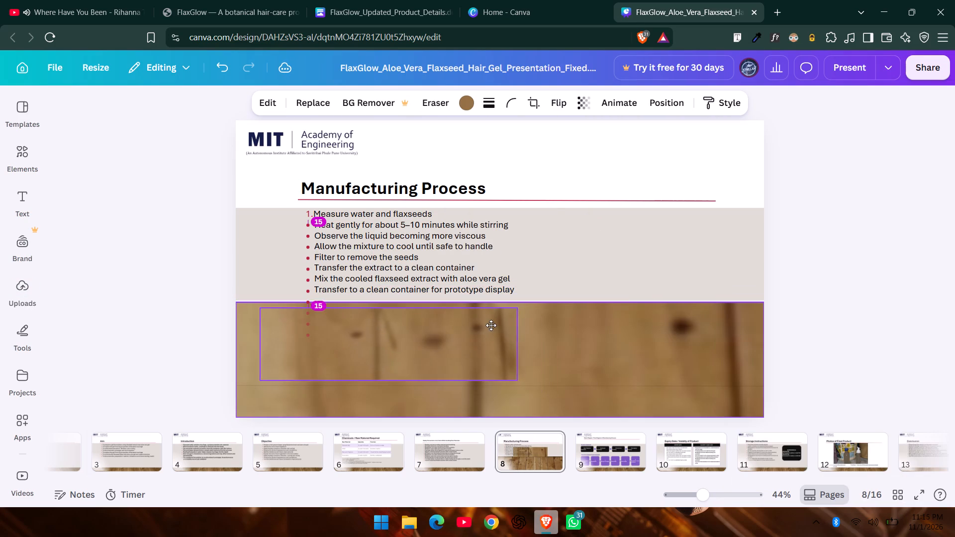
drag(491, 325, 486, 323)
Bring the wooden floor image to the front so it covers the leftover bullets on the Manufacturing Process slide.
click(307, 321)
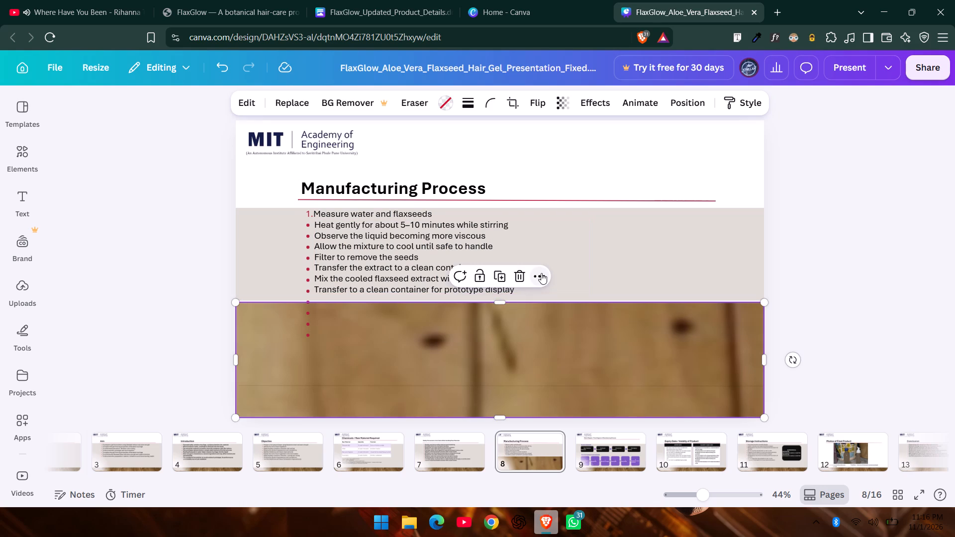
click(541, 273)
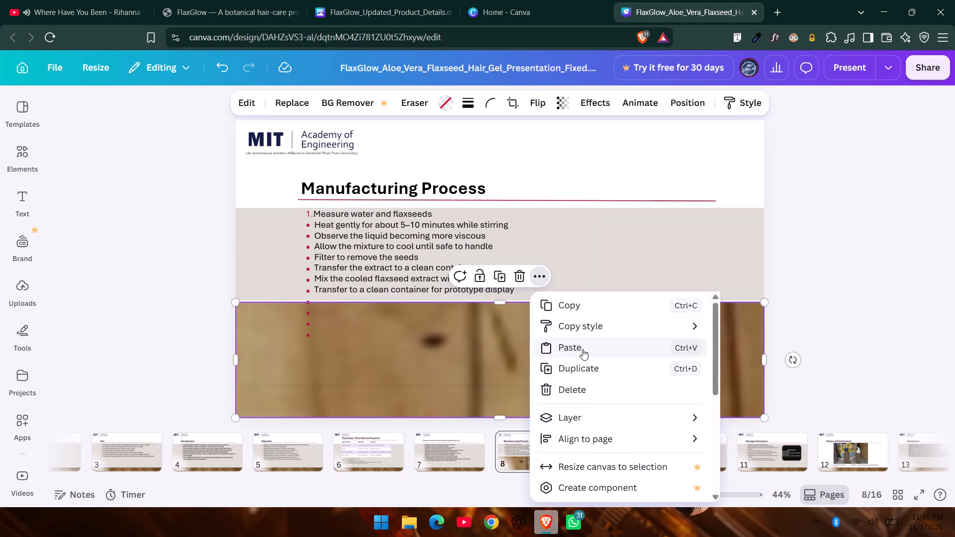
click(624, 417)
click(764, 397)
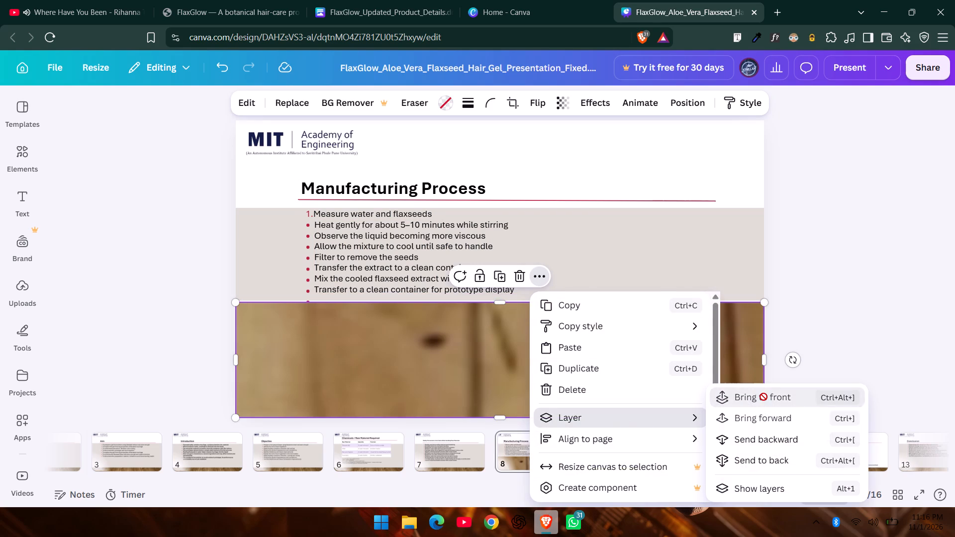
click(947, 298)
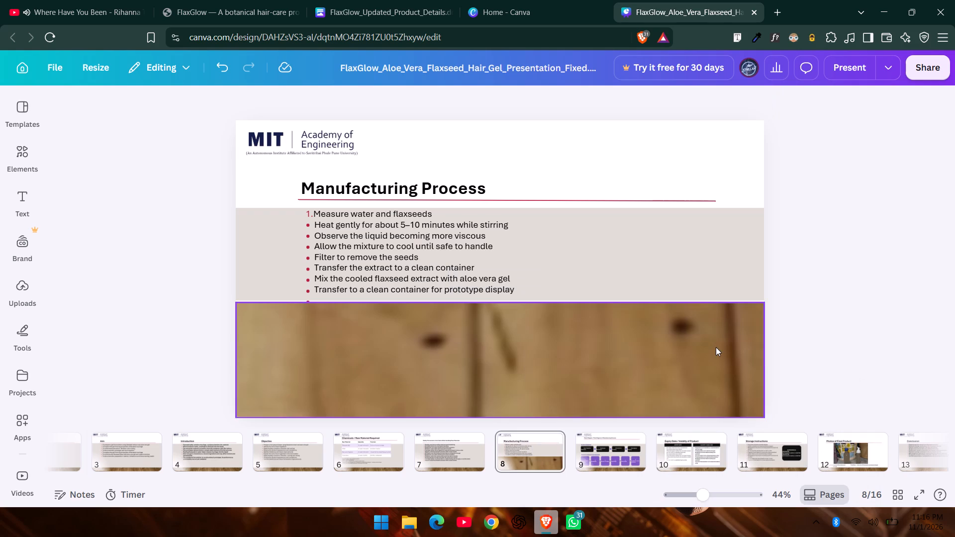
Enlarge the wooden floor image slightly and proportionally to cover the last stray bullet and the gap below the beige block.
click(716, 347)
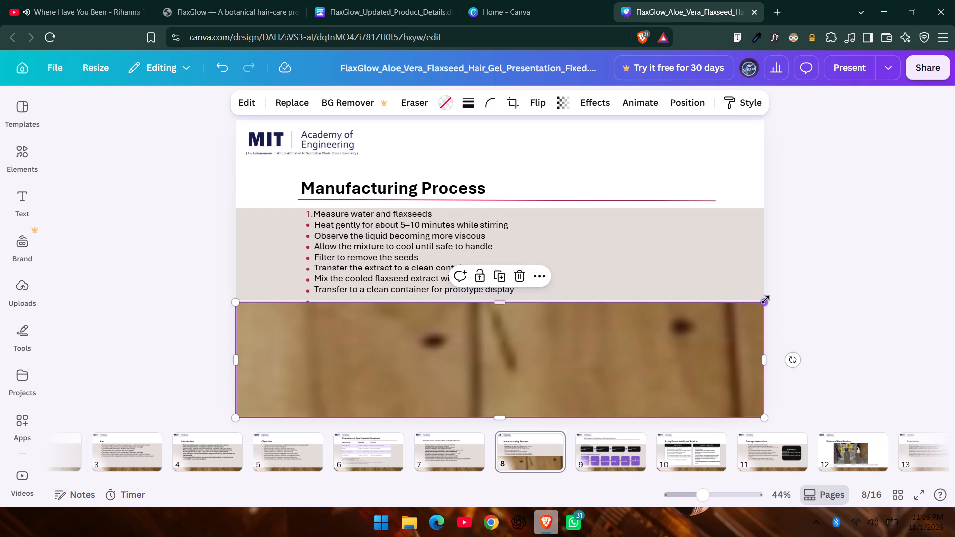
drag(765, 300, 756, 320)
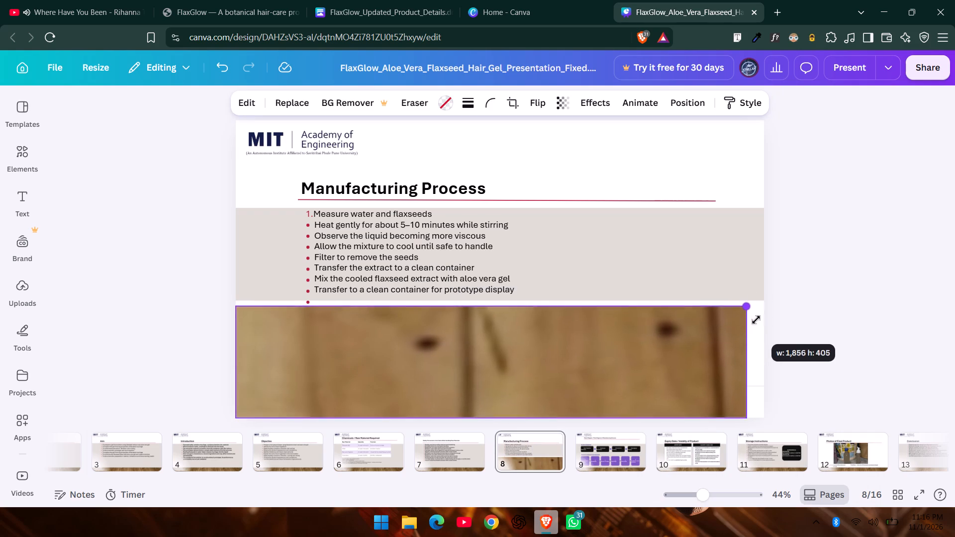
drag(756, 320, 767, 317)
click(841, 291)
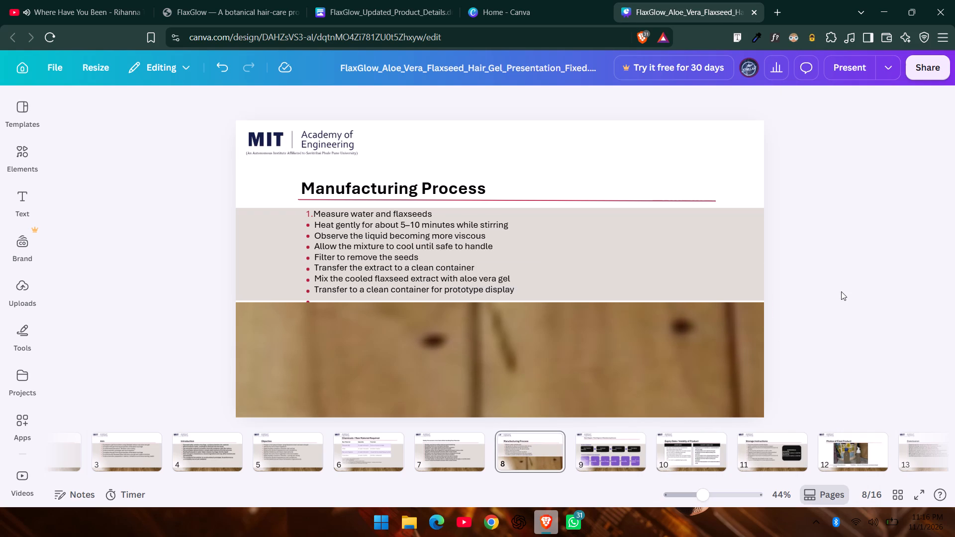
click(743, 310)
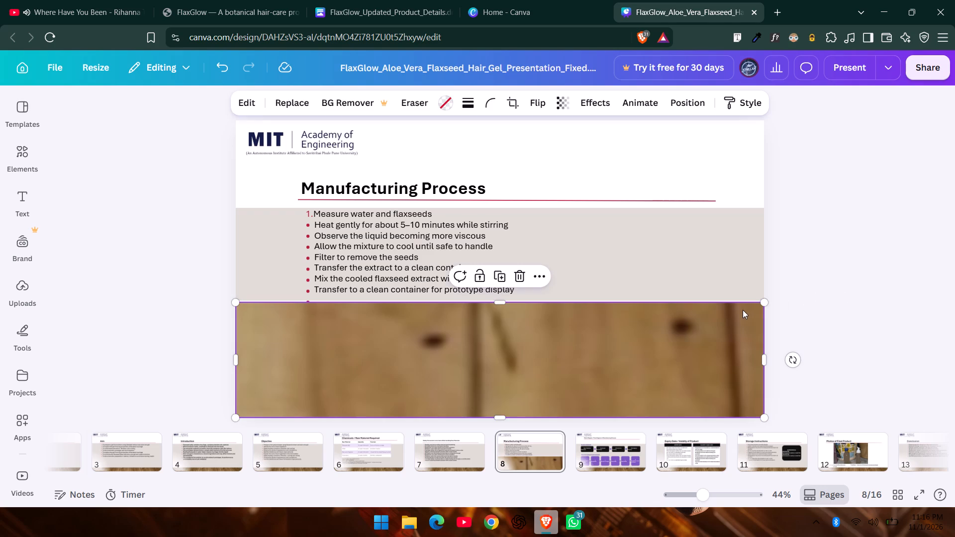
drag(764, 304, 774, 287)
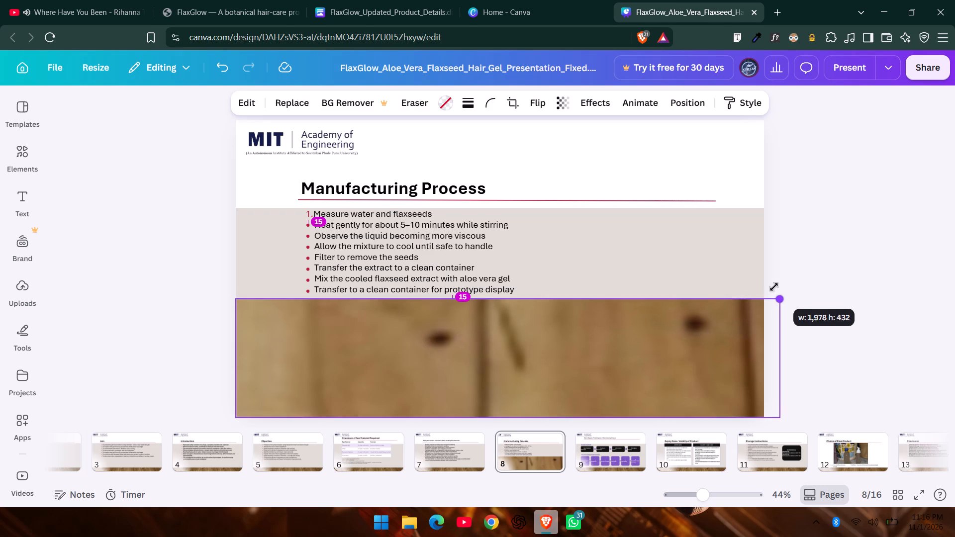
drag(774, 287, 773, 288)
click(803, 281)
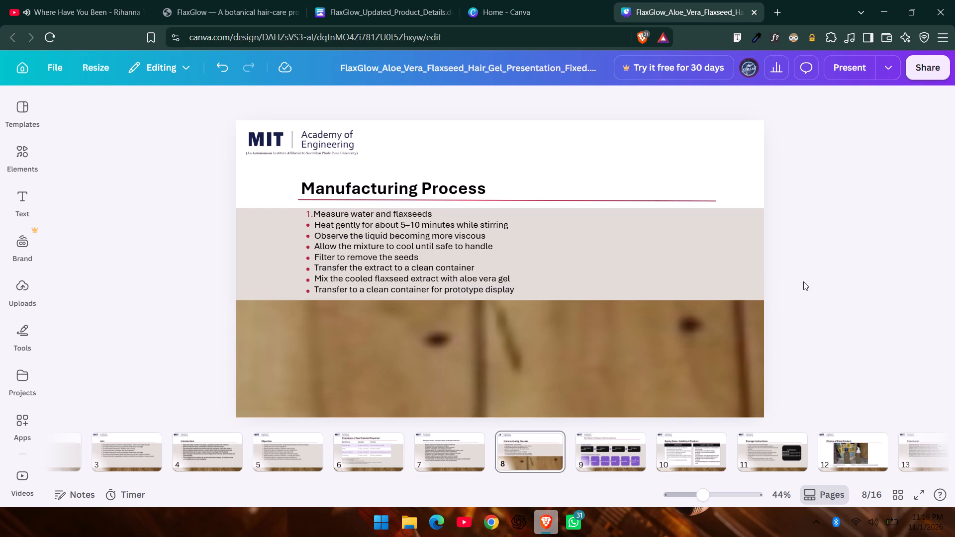
Review slides 9 to 13, from the block diagram through the Conclusion, for remaining text and layout problems.
click(591, 454)
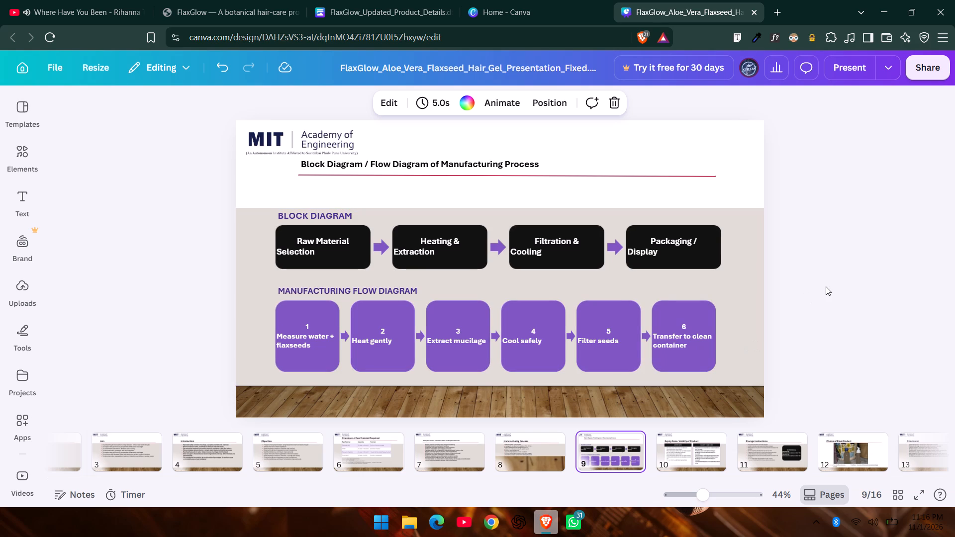
click(701, 442)
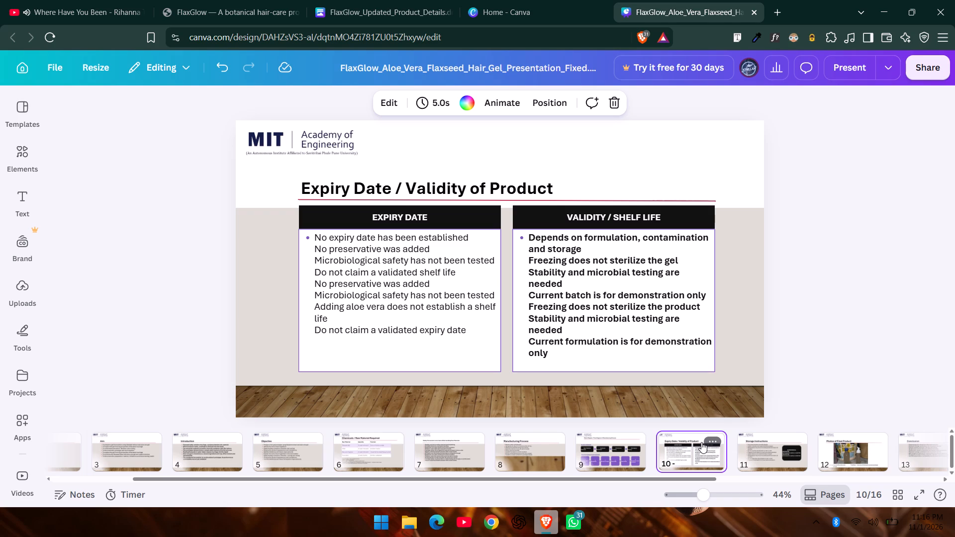
click(775, 454)
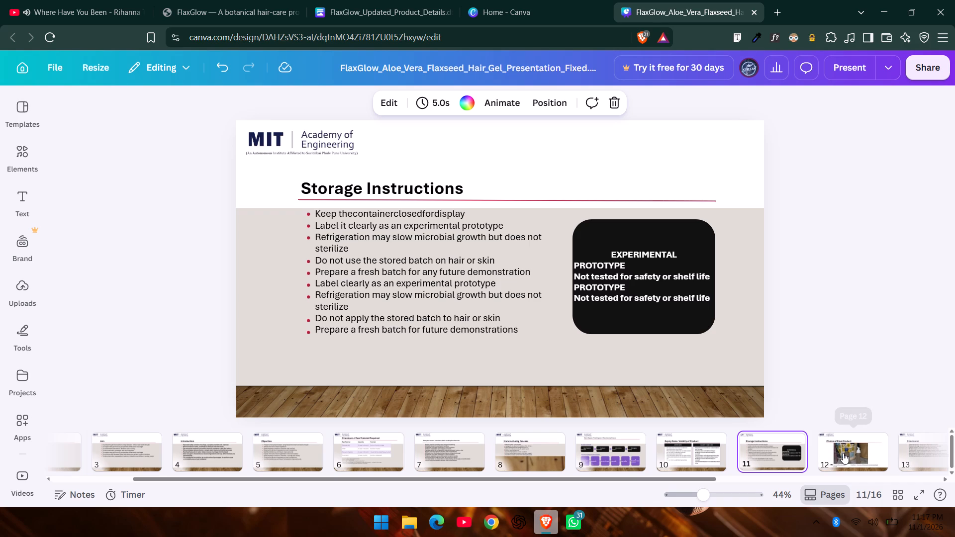
click(843, 453)
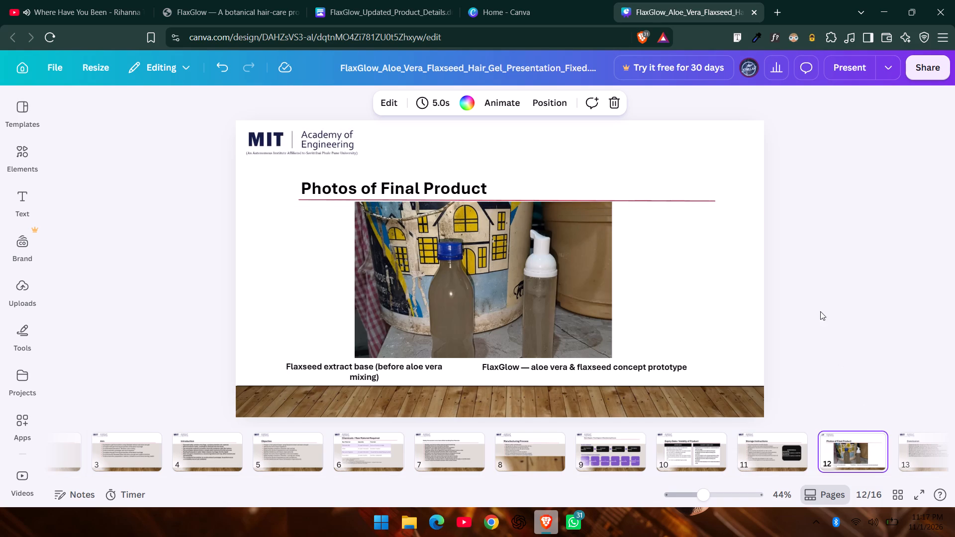
click(916, 458)
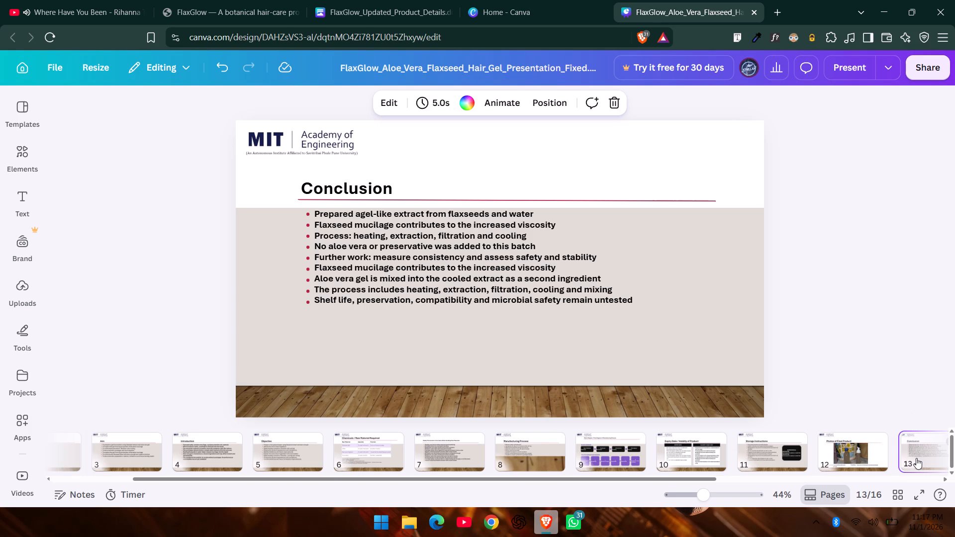
click(860, 466)
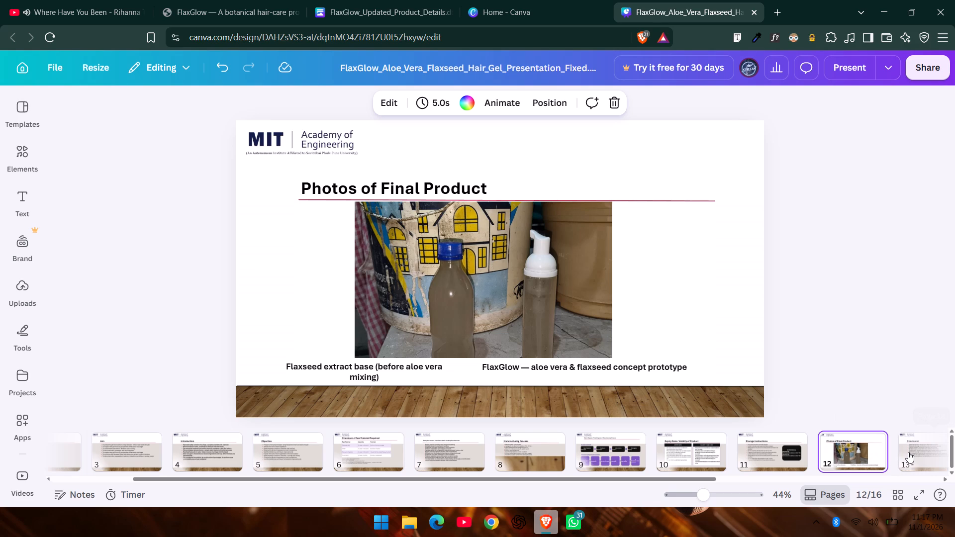
click(908, 452)
click(840, 454)
Delete "(before aloe vera mixing)" from the first photo caption on the Photos of Final Product slide, leaving "Flaxseed extract base".
click(397, 367)
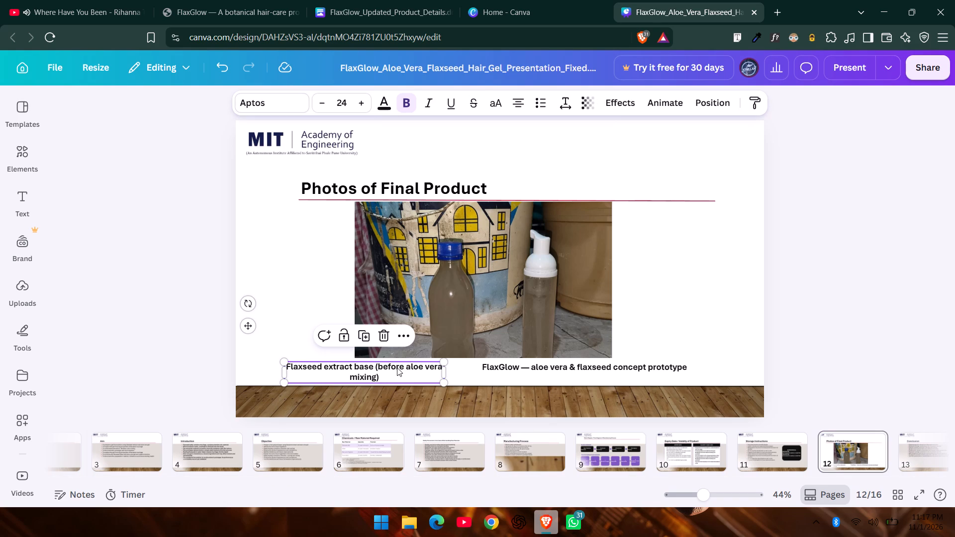
click(367, 373)
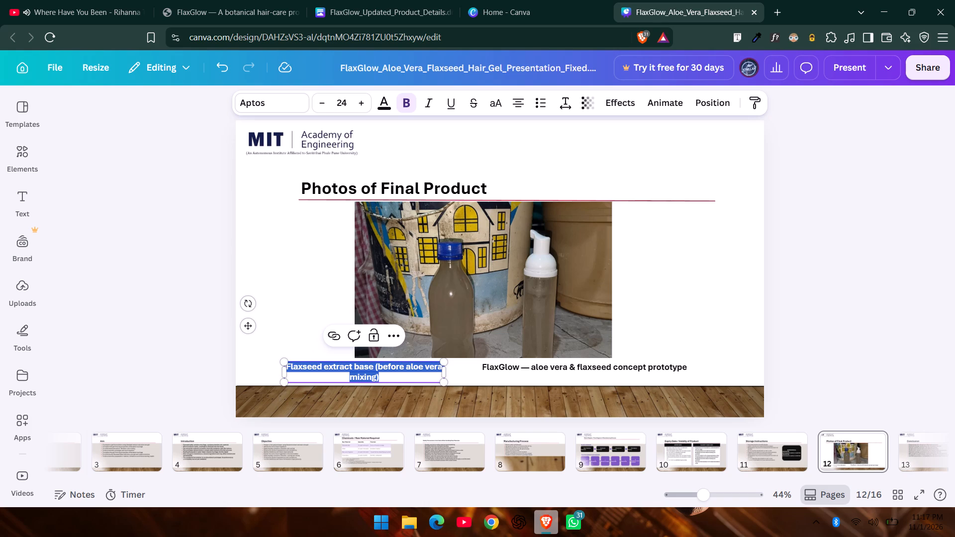
click(375, 375)
click(375, 375)
click(375, 375)
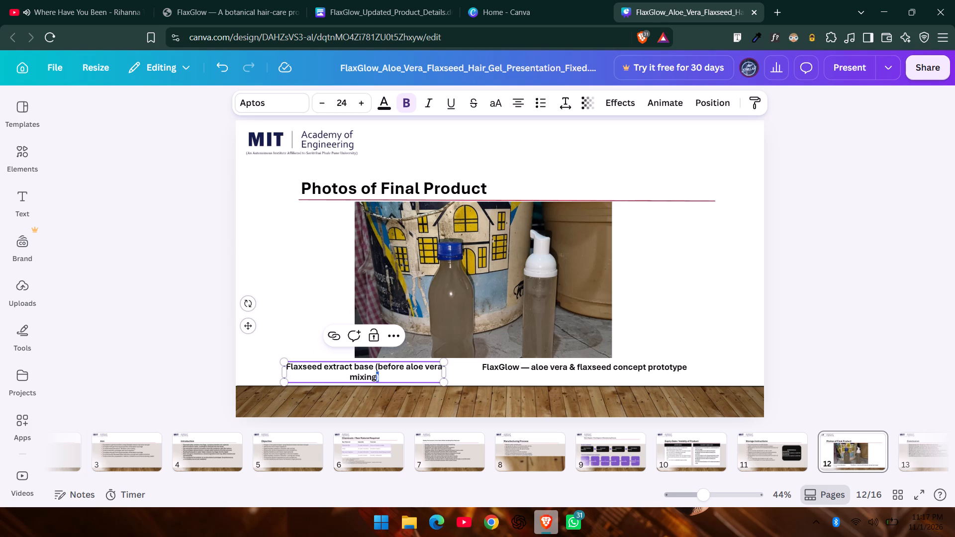
key(BackSpace)
key(BackSpace)
key(BackSpace)
key(BackSpace)
key(BackSpace)
key(BackSpace)
key(BackSpace)
key(BackSpace)
key(BackSpace)
key(BackSpace)
key(BackSpace)
key(BackSpace)
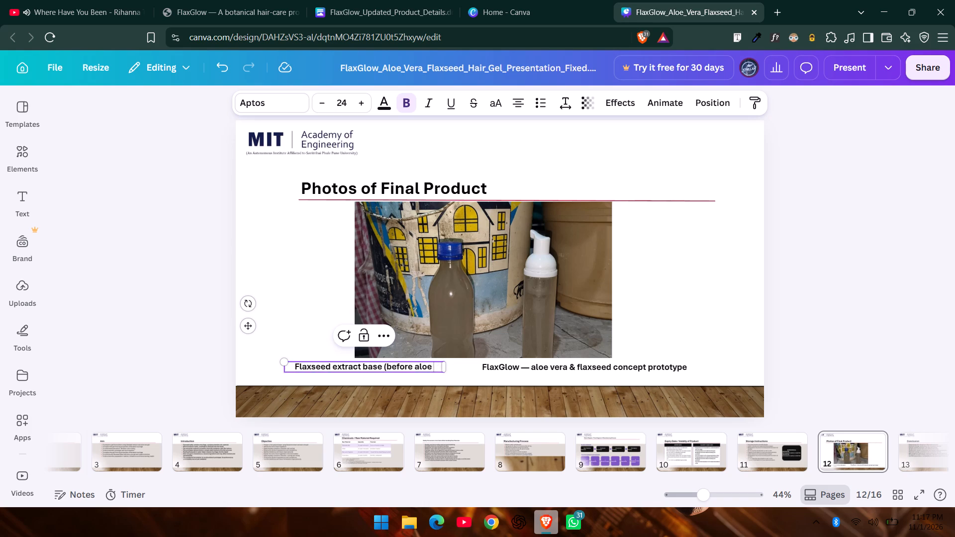
key(BackSpace)
key(BackSpace)
key(BackSpace)
key(BackSpace)
key(BackSpace)
key(BackSpace)
key(BackSpace)
key(BackSpace)
key(BackSpace)
key(BackSpace)
key(BackSpace)
key(BackSpace)
key(BackSpace)
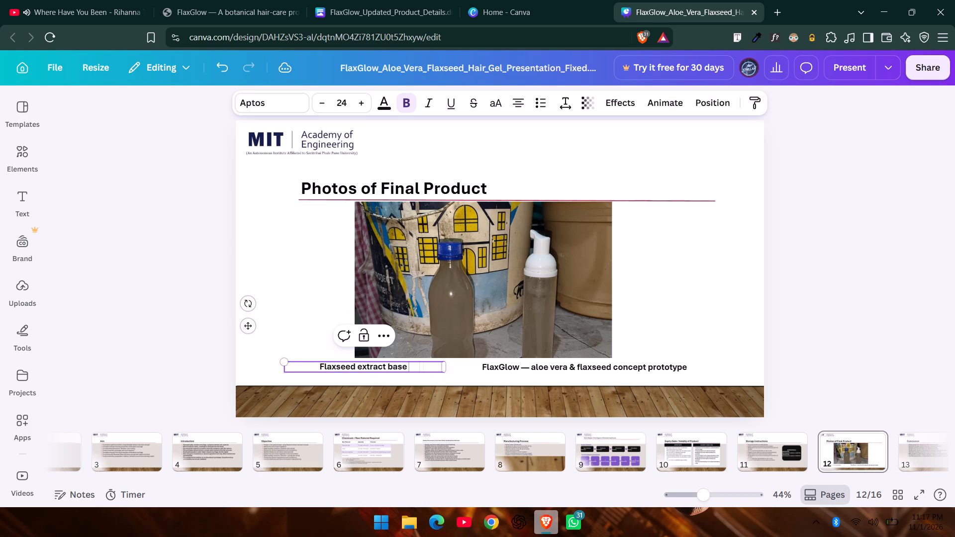
click(779, 304)
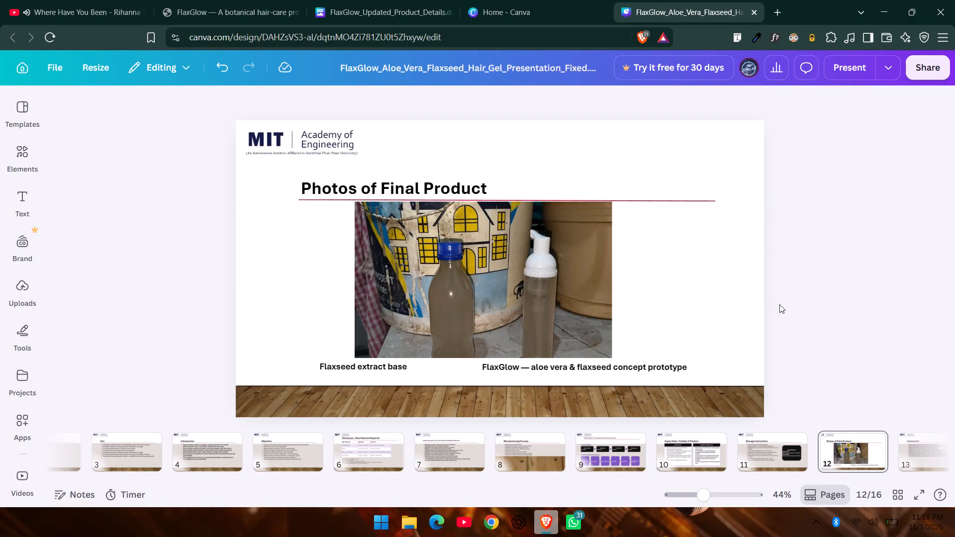
Download all pages of the presentation as a PDF with the Digital preset and save it in Downloads under the suggested name.
click(916, 434)
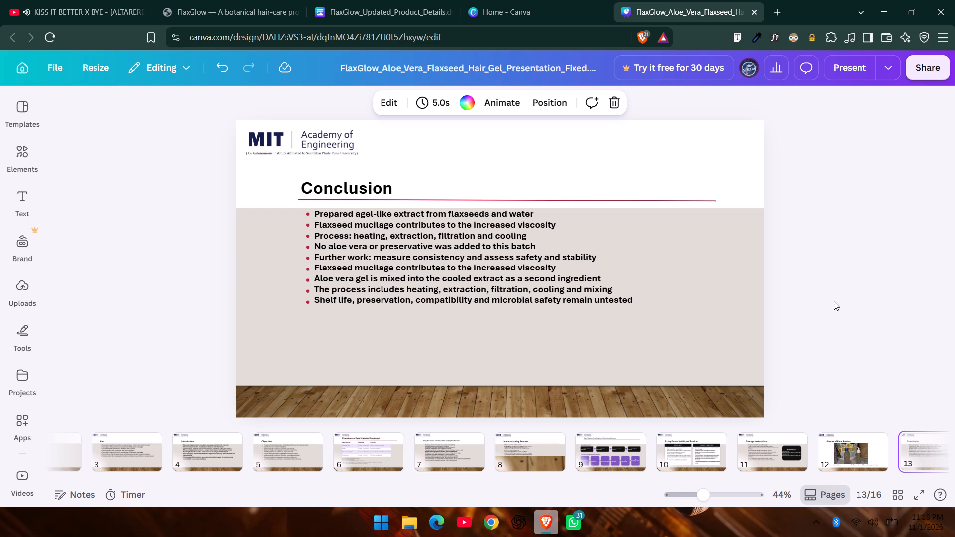
click(933, 65)
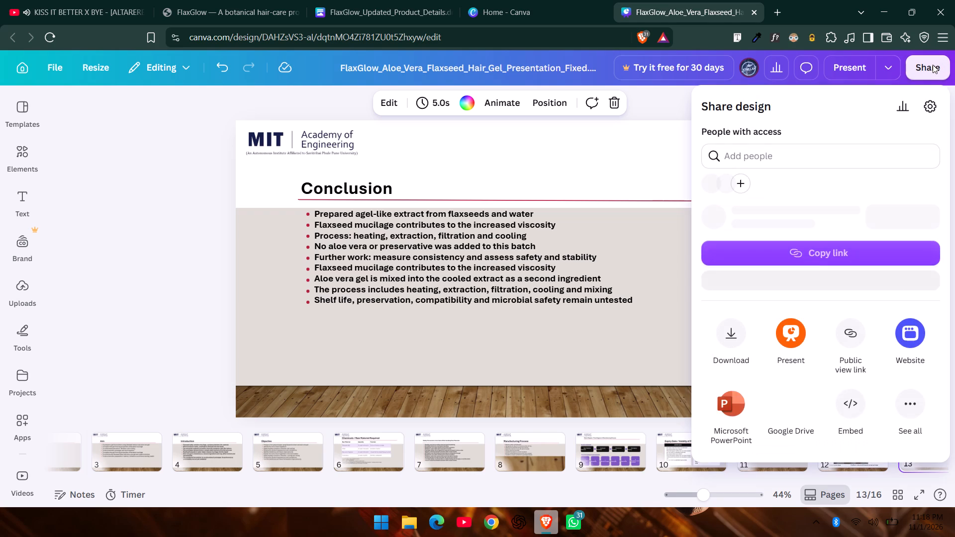
click(729, 357)
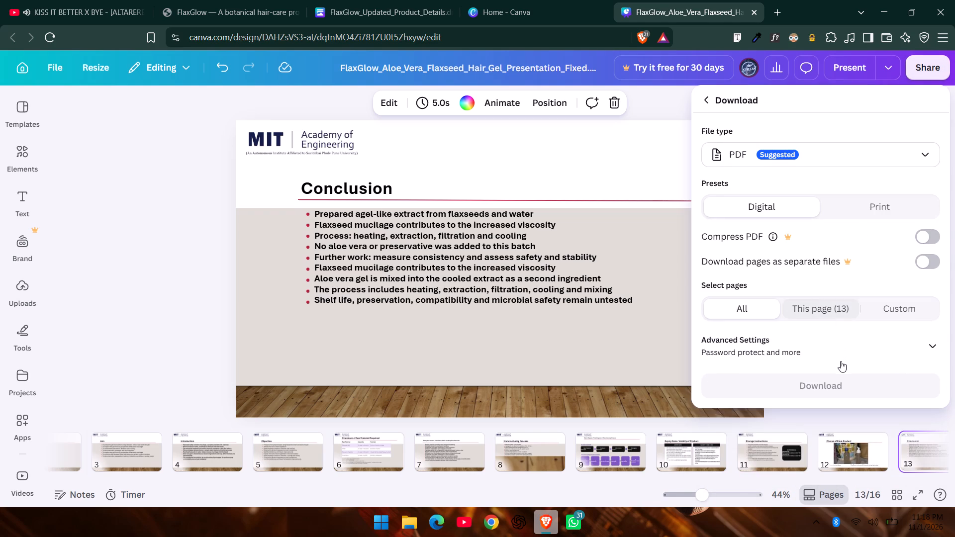
click(840, 383)
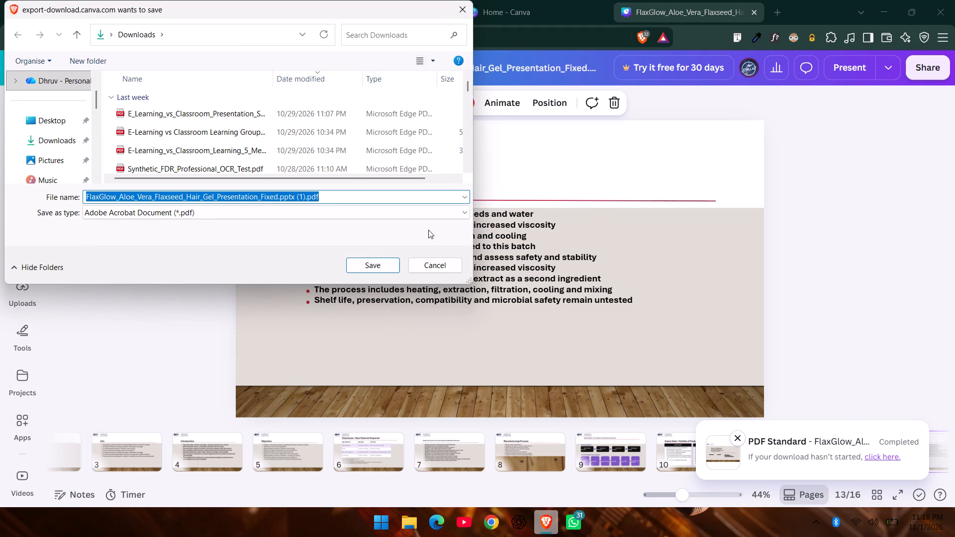
click(377, 267)
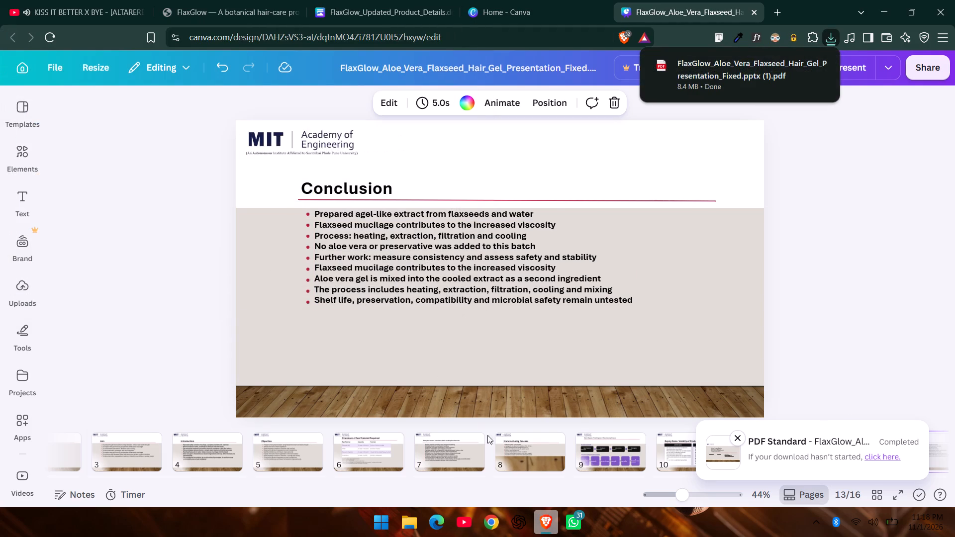
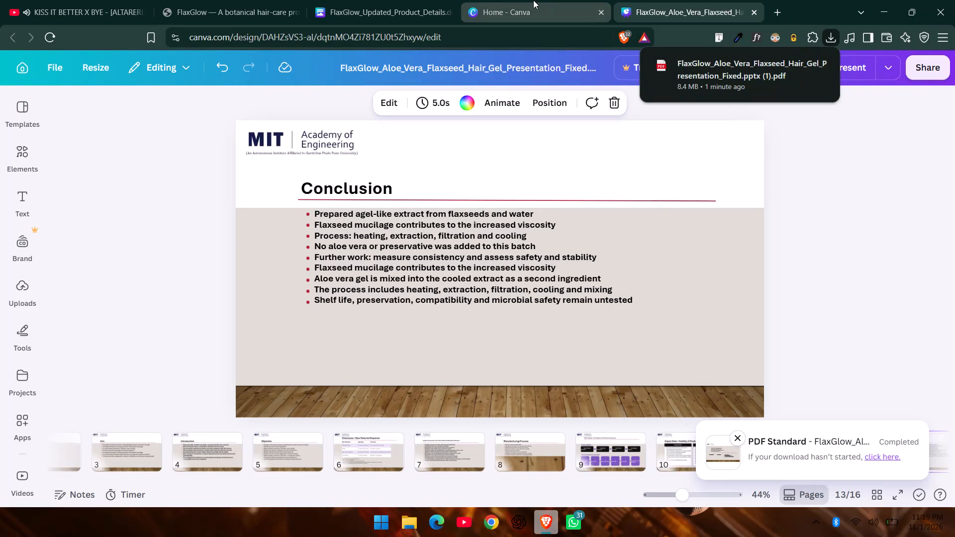
Switch to the FlaxGlow_Updated_Product_Details document and review the student details table, accuracy note and Product overview.
click(427, 0)
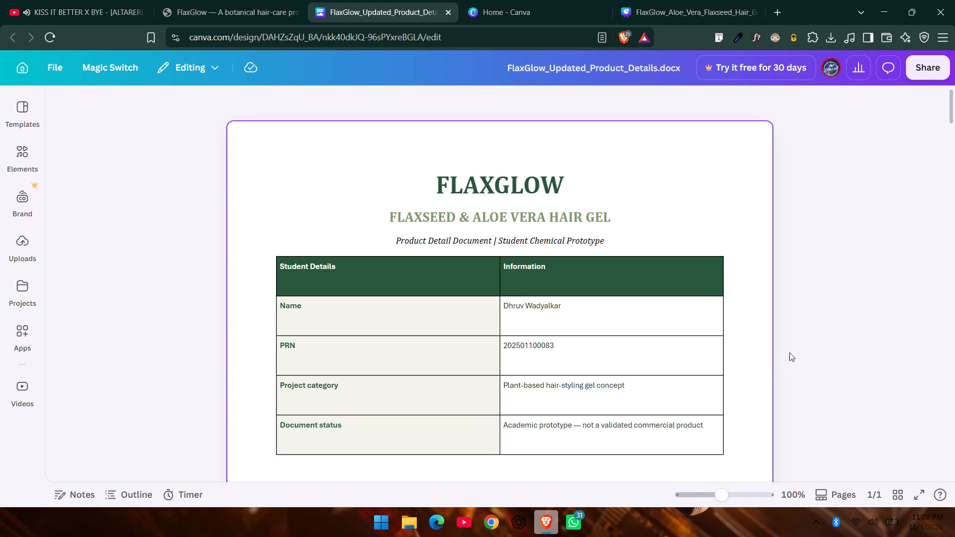
key(Down)
key(Right)
key(Right)
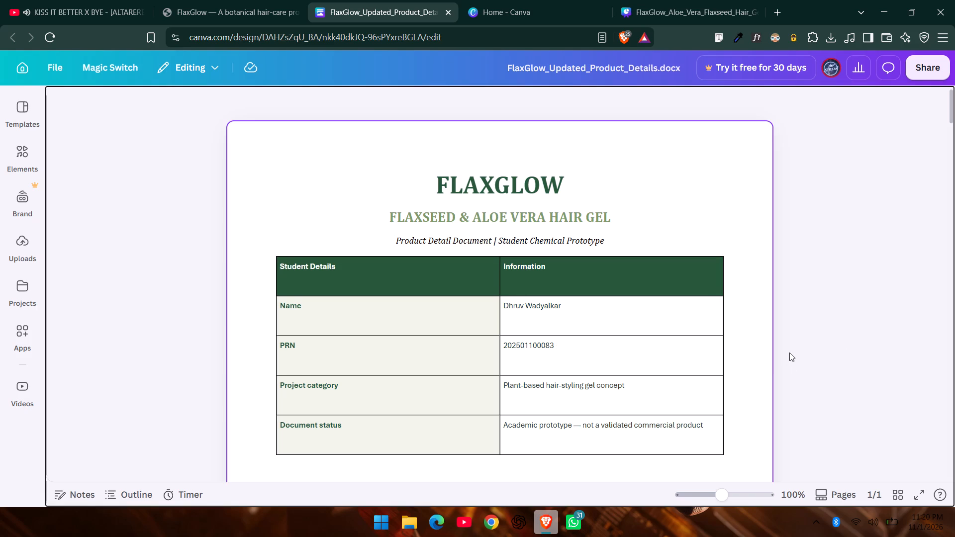
scroll(789, 353, down, 6)
scroll(789, 353, up, 1)
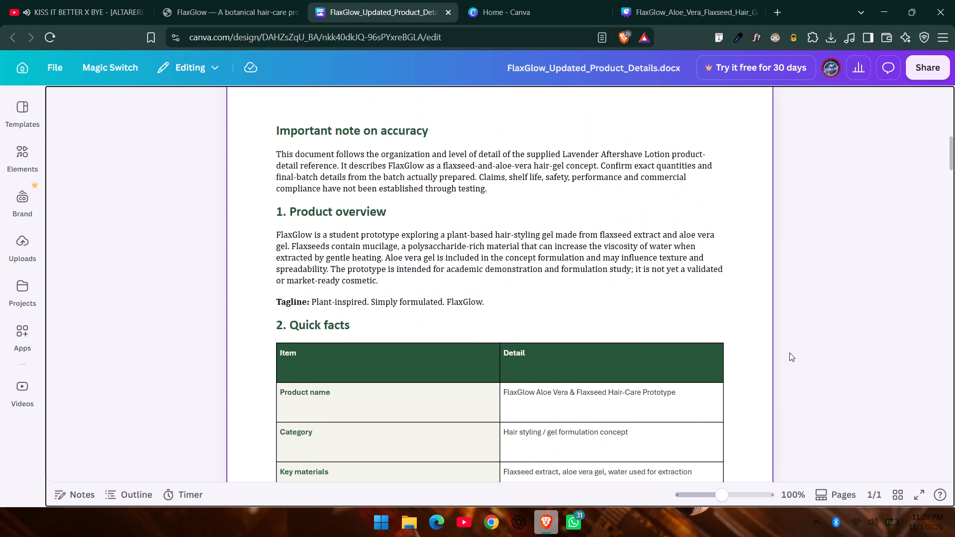
scroll(789, 353, down, 1)
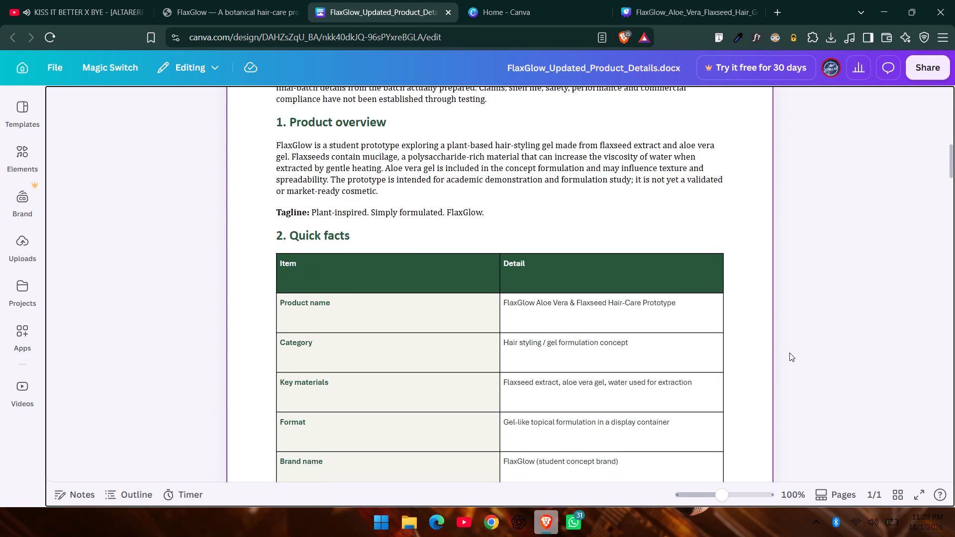
scroll(789, 353, down, 1)
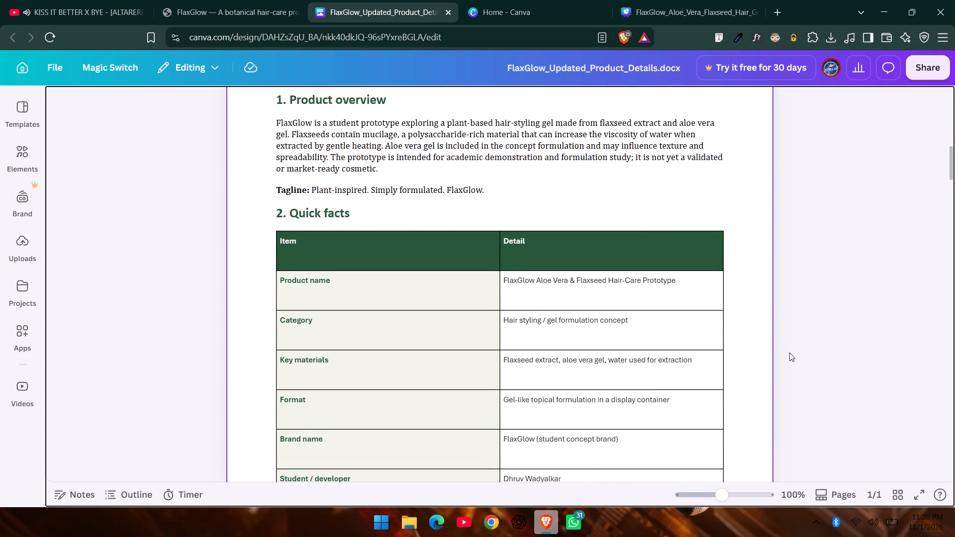
Review the Quick facts table for incomplete entries, from the product name to the barcode and commercial details.
scroll(789, 353, down, 2)
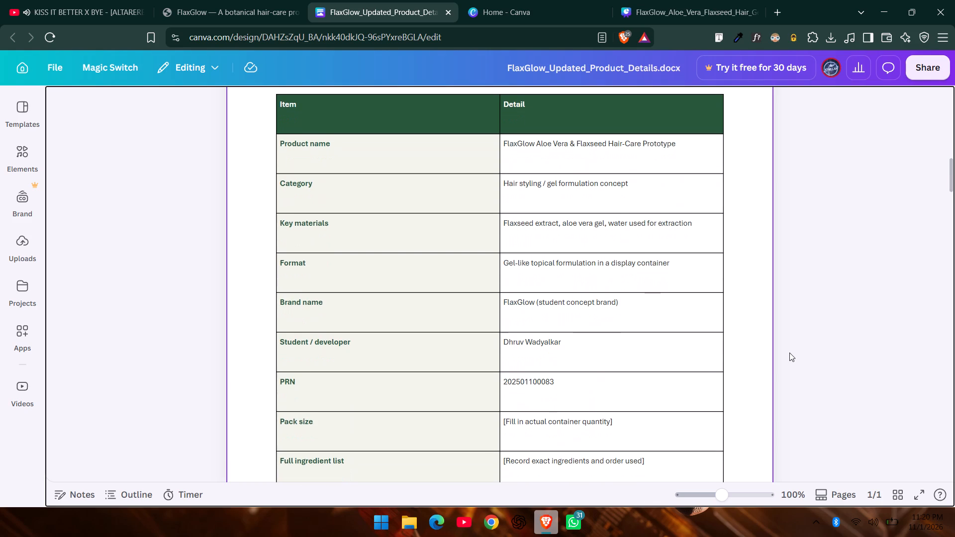
scroll(789, 353, down, 1)
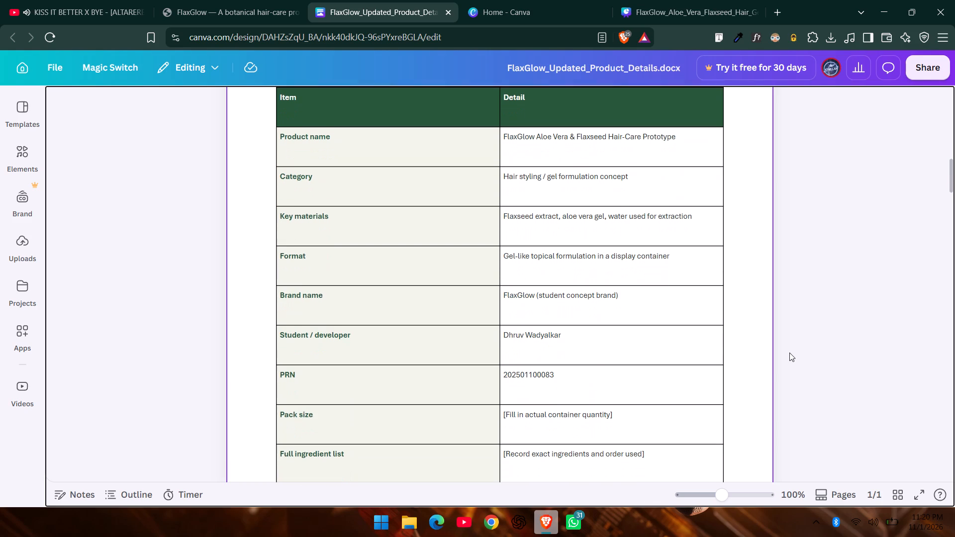
scroll(789, 353, down, 1)
scroll(789, 353, up, 2)
scroll(789, 353, down, 2)
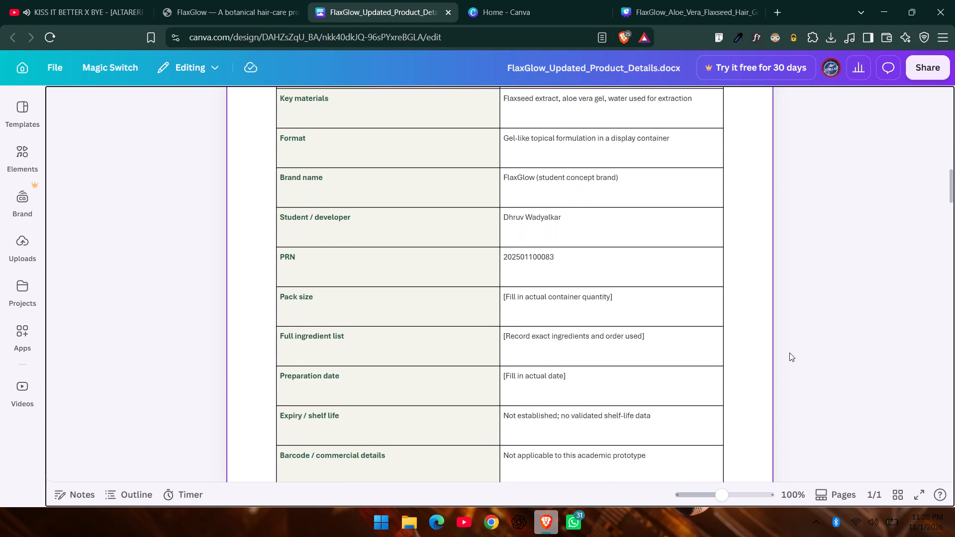
scroll(789, 353, down, 3)
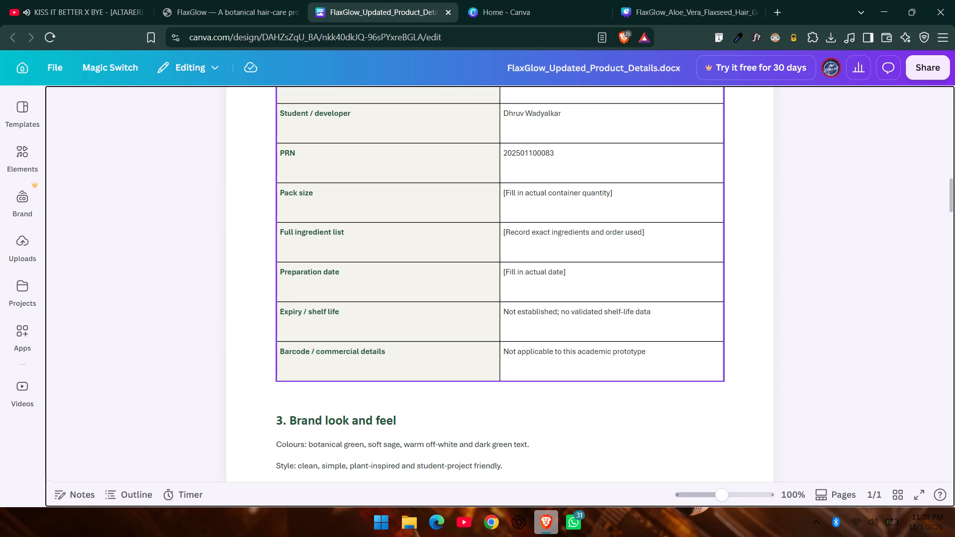
Read the Brand look and feel, Key features and Benefits to investigate sections of the product document.
scroll(595, 309, down, 1)
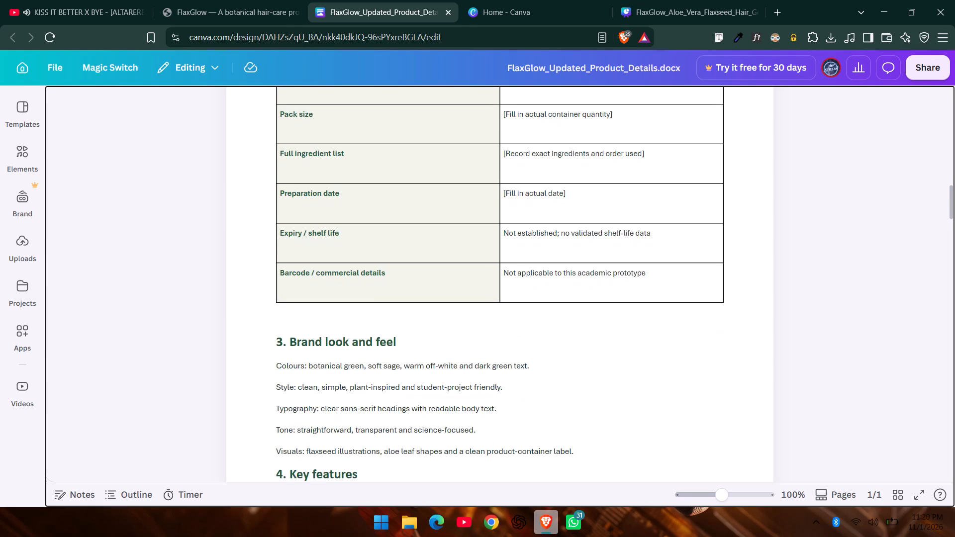
scroll(595, 309, down, 3)
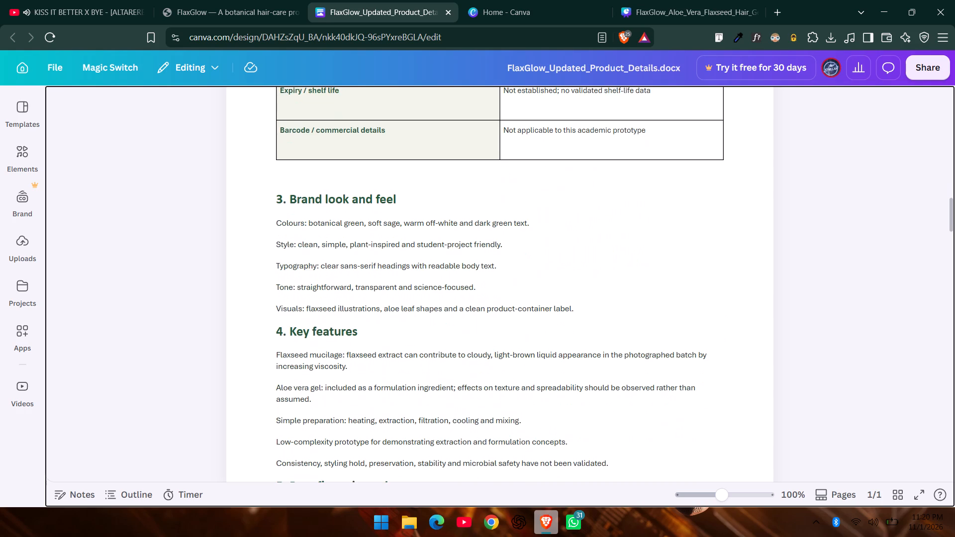
scroll(595, 309, down, 3)
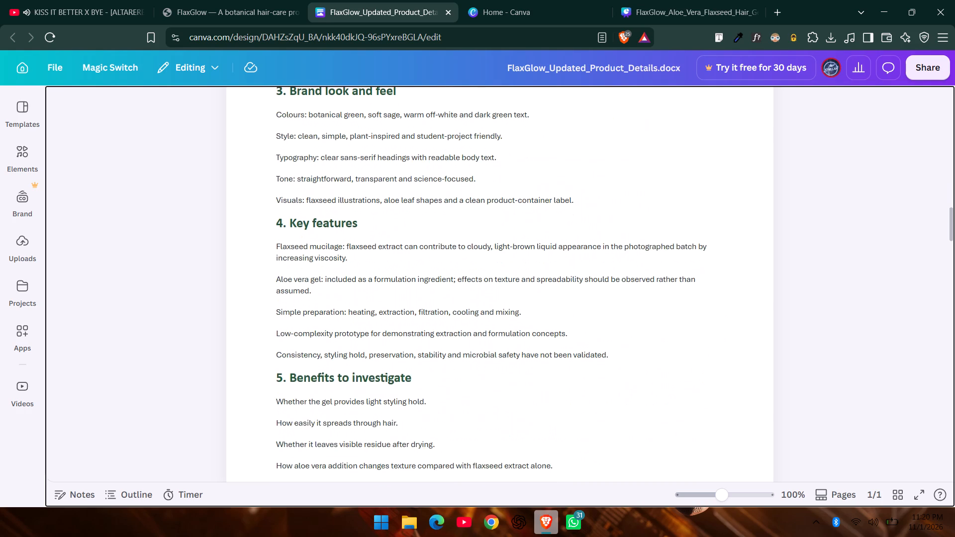
scroll(595, 309, down, 1)
scroll(595, 309, up, 1)
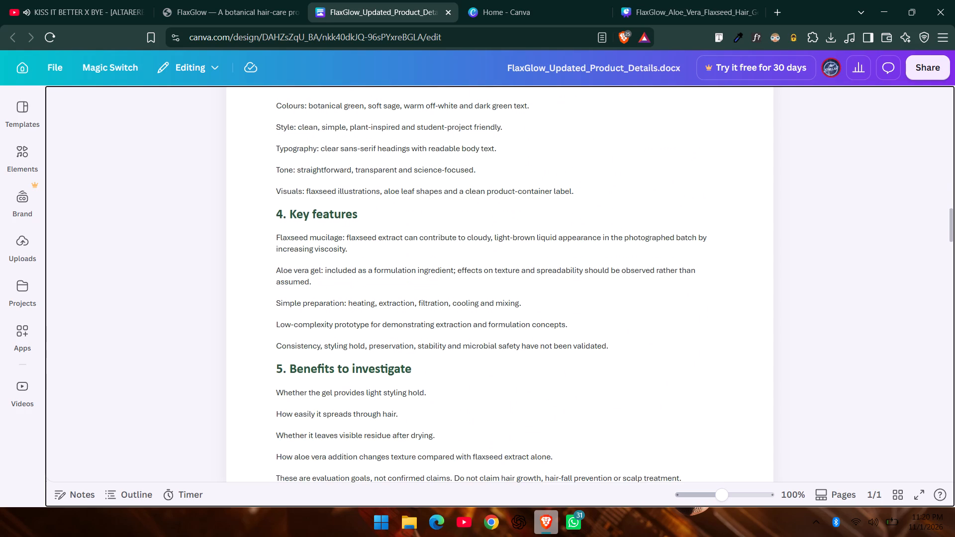
scroll(595, 309, down, 4)
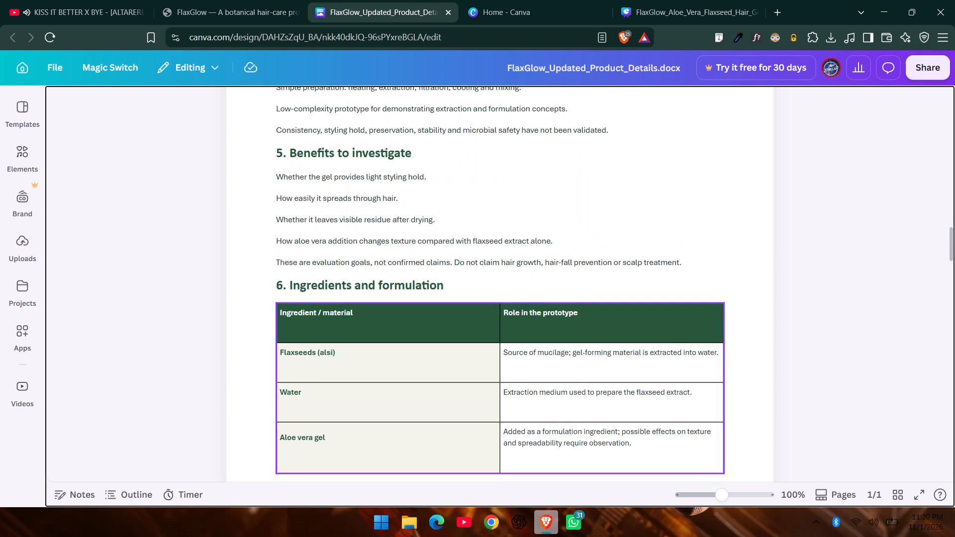
Review the Ingredients and formulation, Preparation method and Target user sections for details that need correcting or filling in.
scroll(595, 309, down, 2)
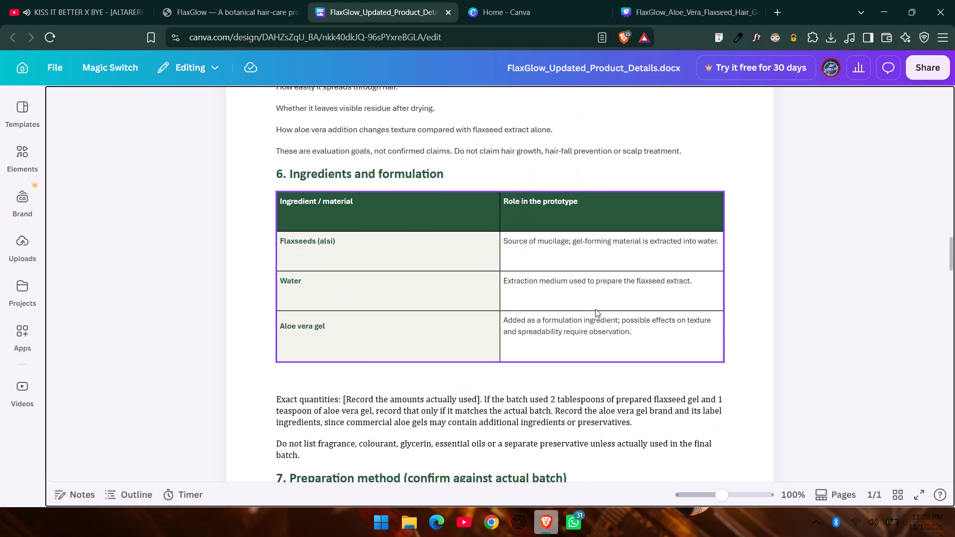
scroll(595, 309, down, 1)
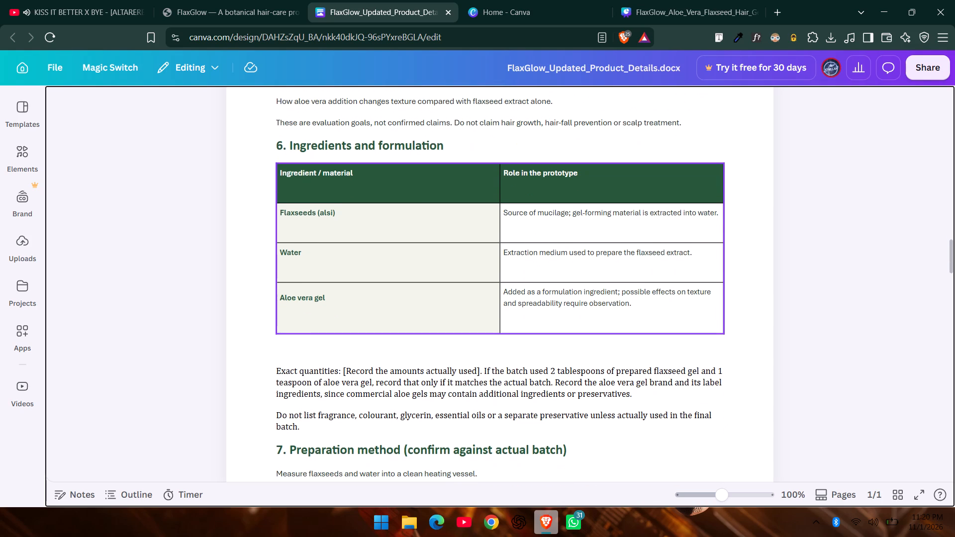
scroll(595, 309, down, 1)
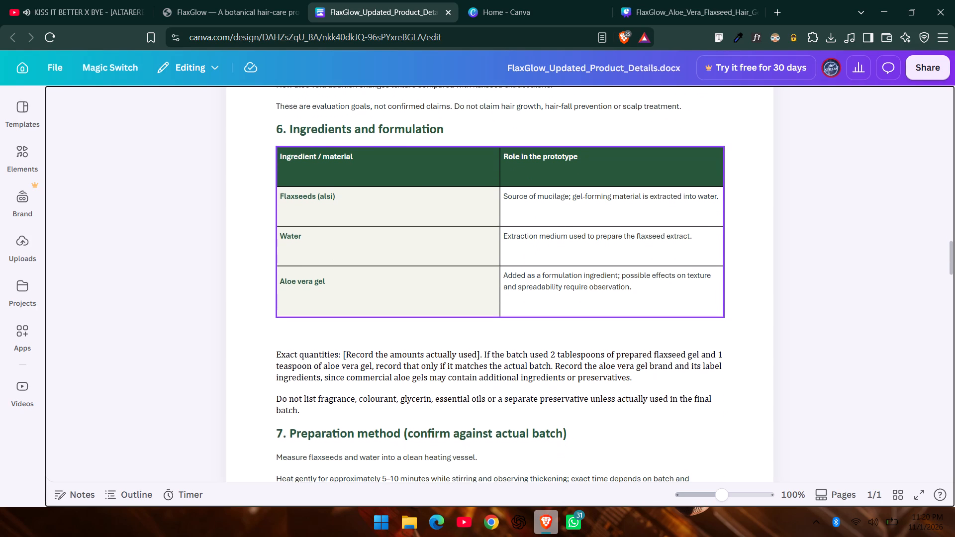
scroll(595, 309, down, 1)
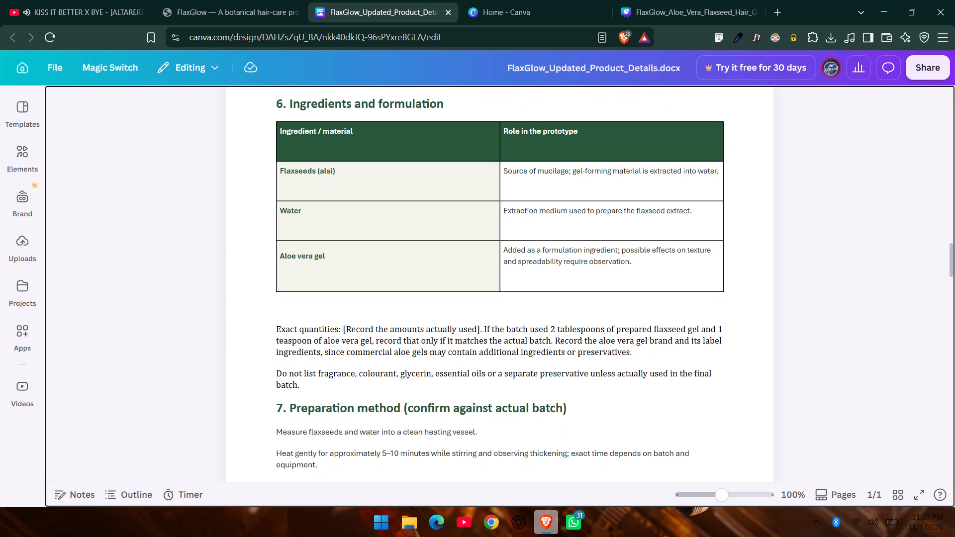
scroll(595, 309, down, 1)
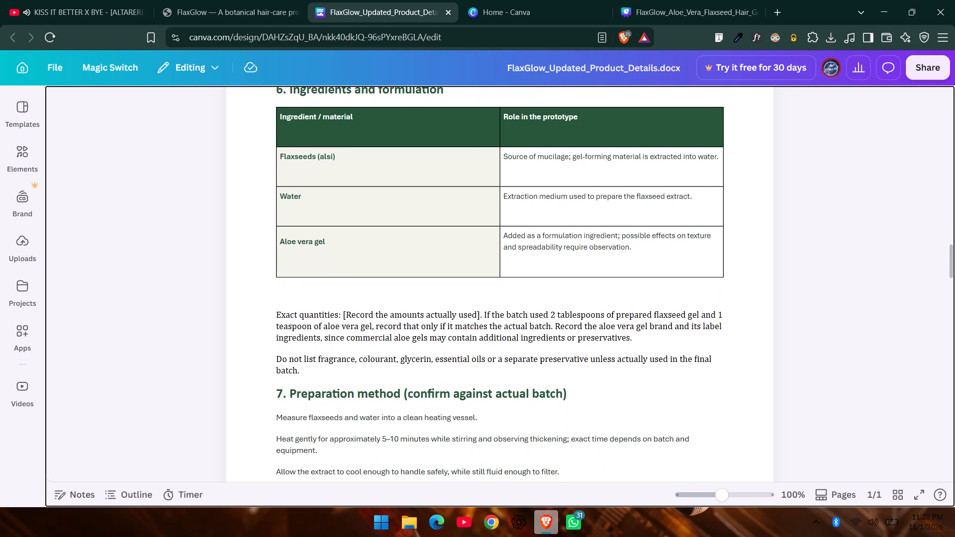
scroll(595, 309, down, 3)
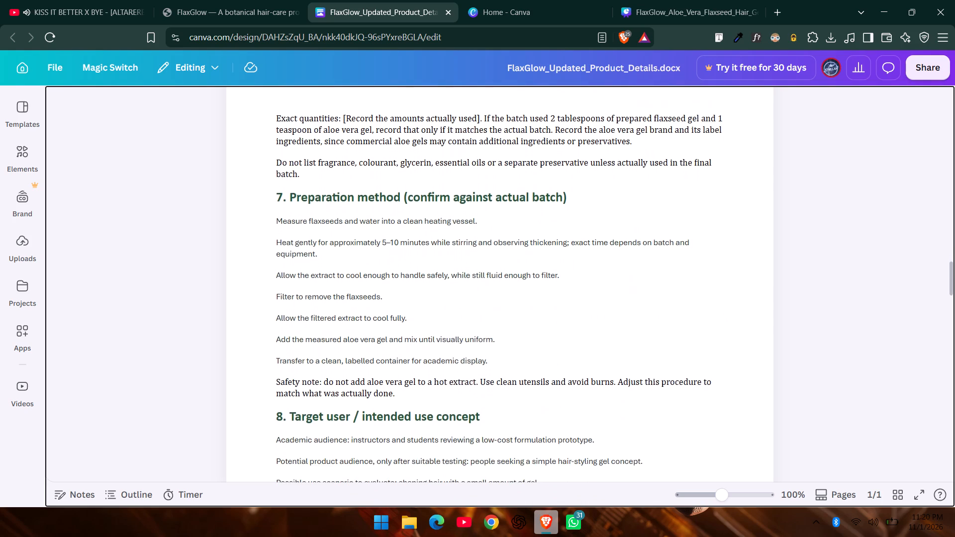
scroll(595, 309, down, 1)
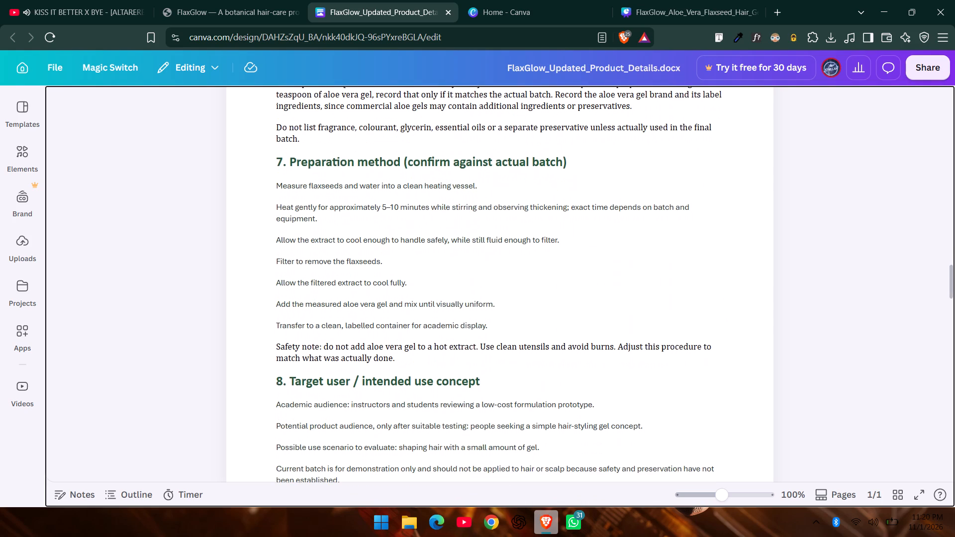
scroll(595, 309, down, 1)
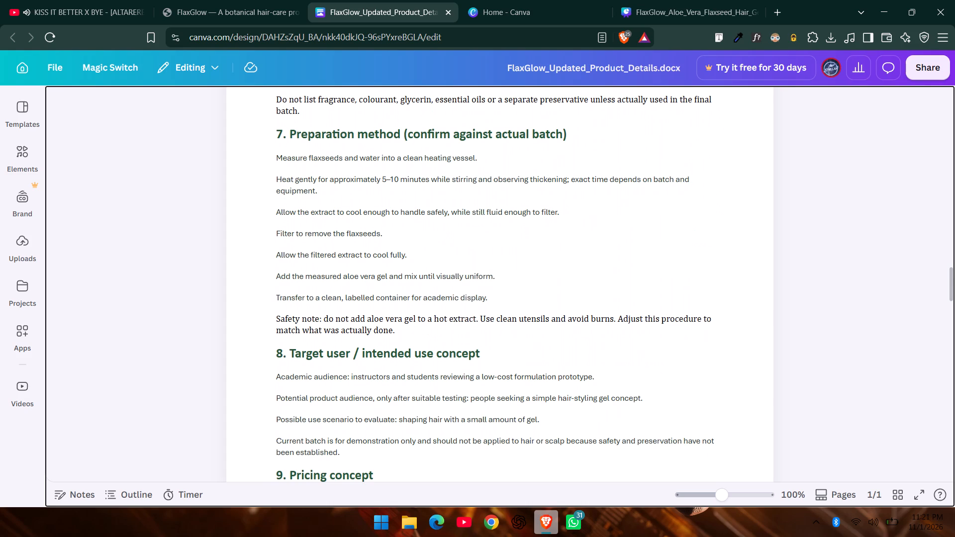
scroll(595, 309, down, 2)
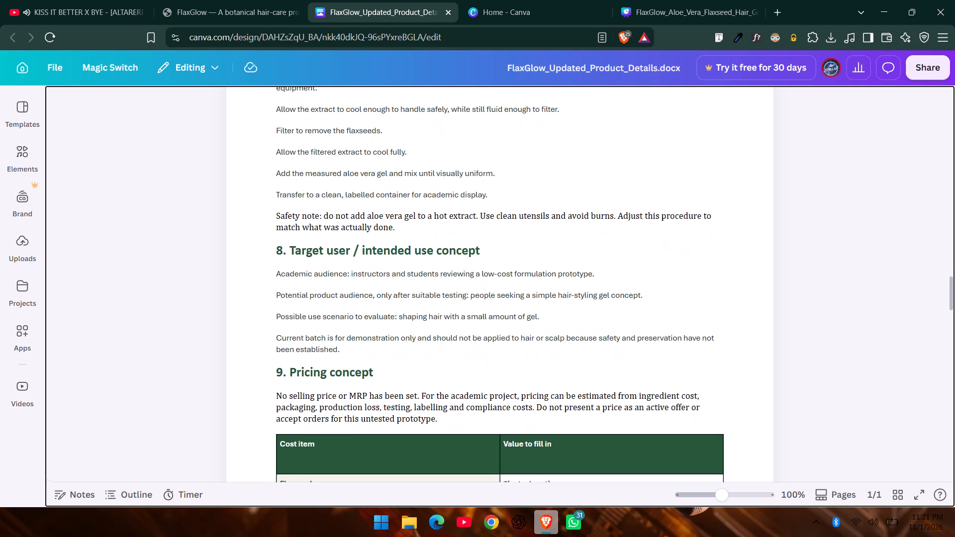
scroll(595, 309, down, 2)
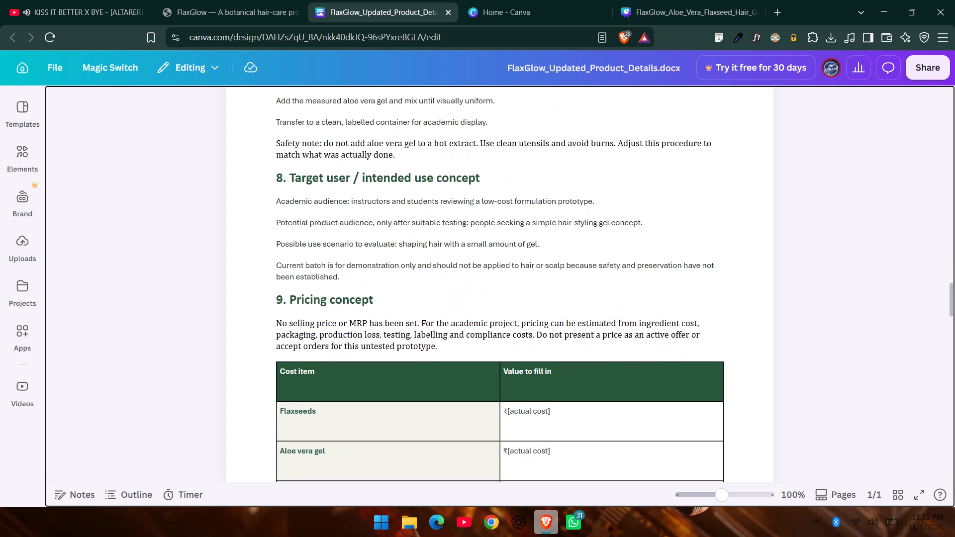
Examine the Pricing concept cost table and the Website concept section for placeholder values and content.
scroll(595, 309, down, 2)
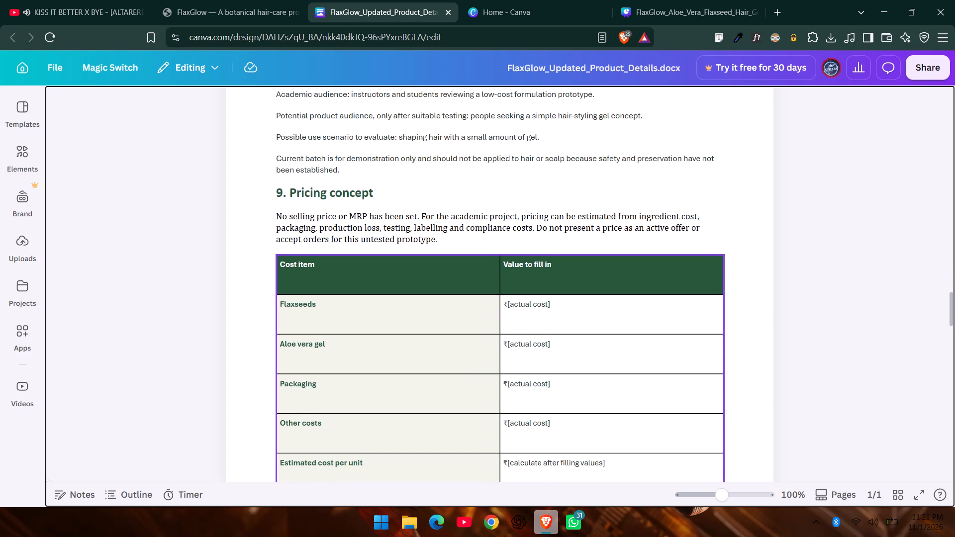
scroll(595, 309, down, 2)
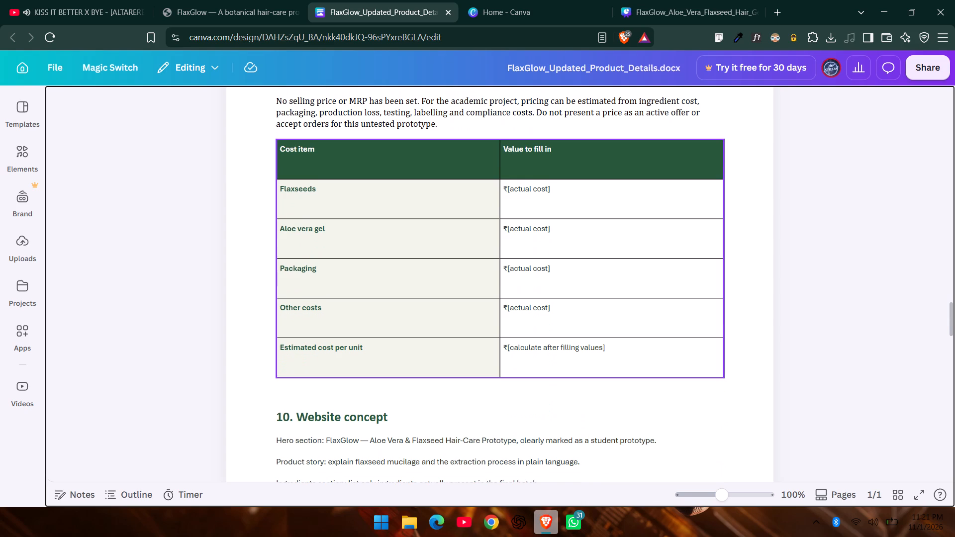
scroll(595, 309, down, 2)
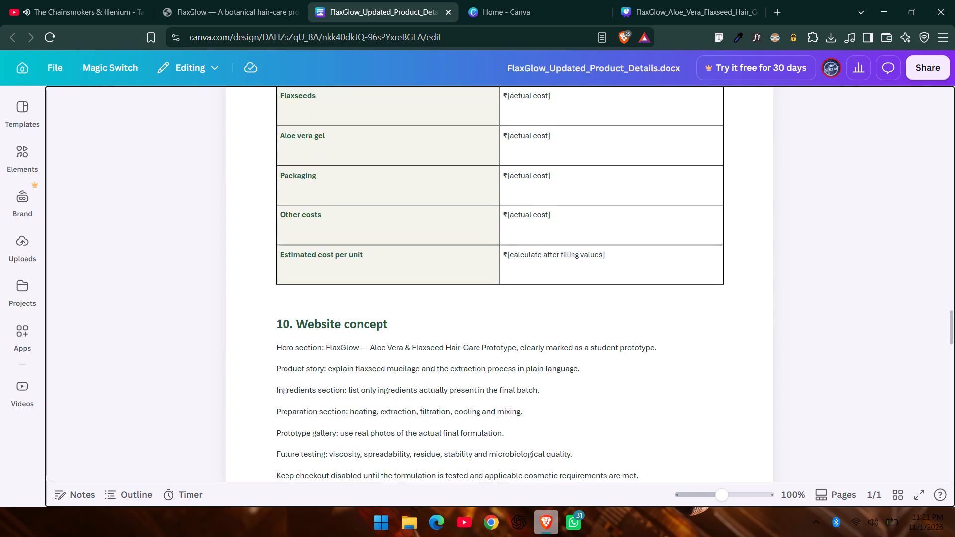
scroll(595, 309, down, 1)
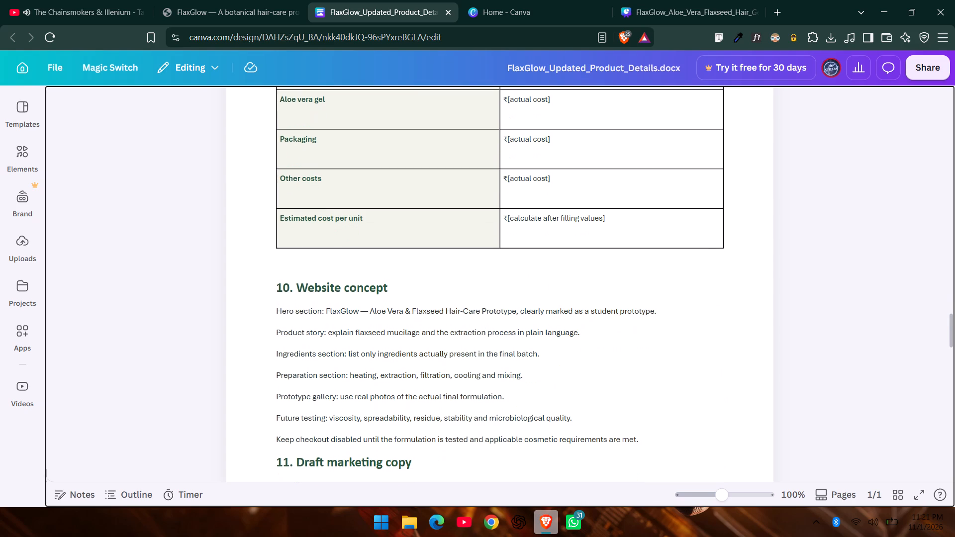
scroll(595, 309, up, 2)
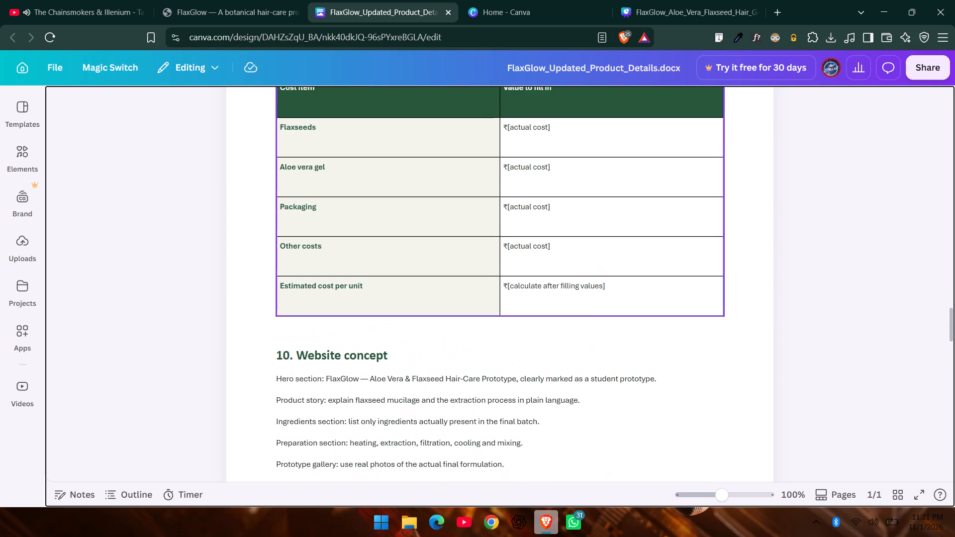
scroll(595, 309, up, 2)
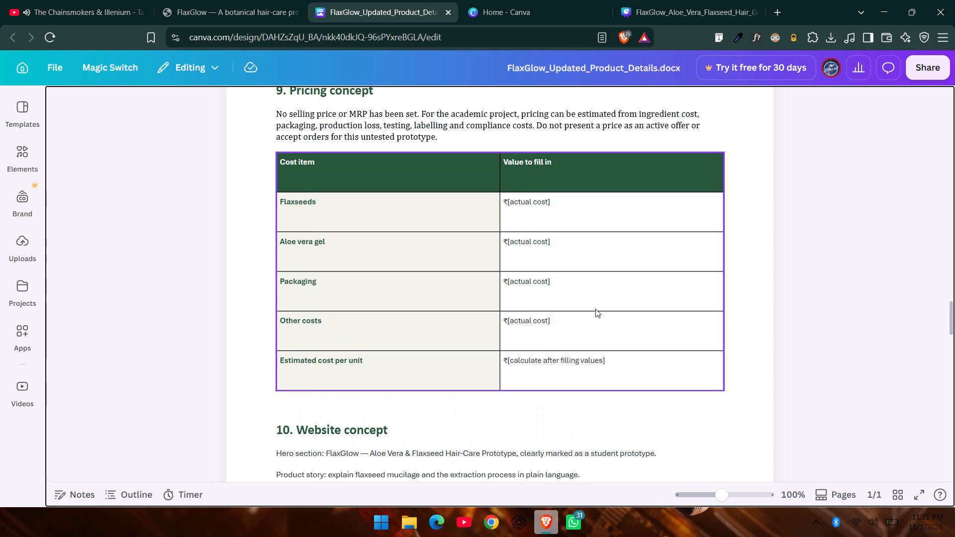
Review the rest of the product document, from the headline options and compliance checklist through the open items, conclusion and prototype photo.
scroll(595, 309, down, 5)
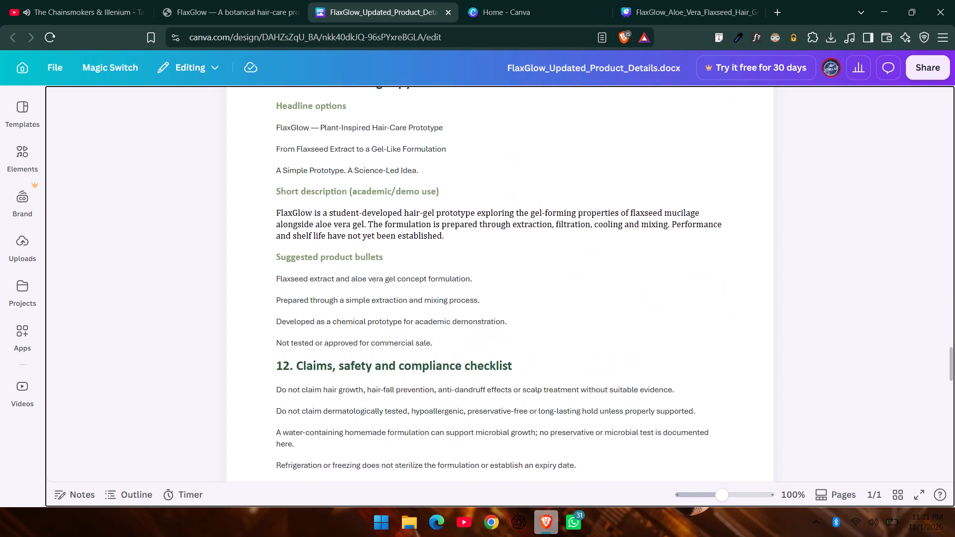
scroll(595, 309, down, 1)
scroll(595, 309, up, 1)
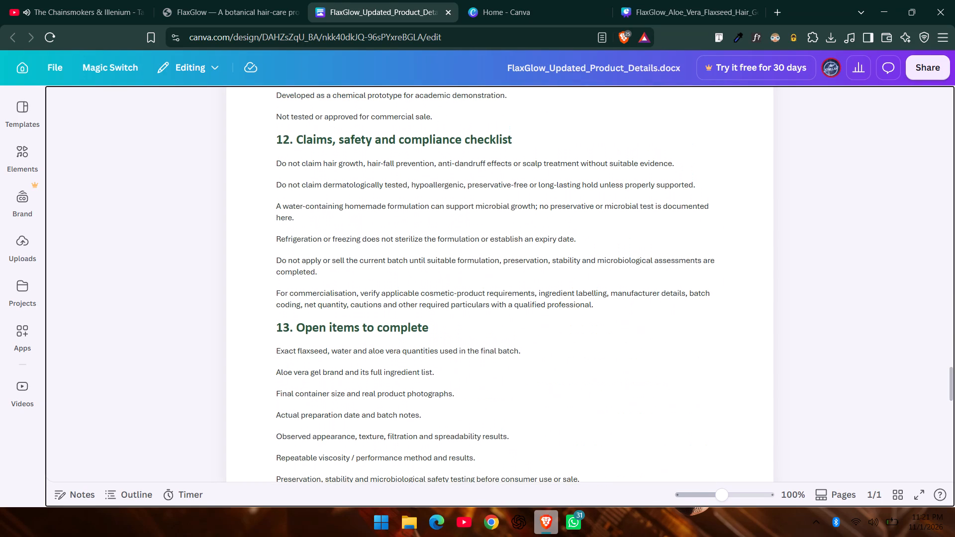
scroll(595, 309, down, 1)
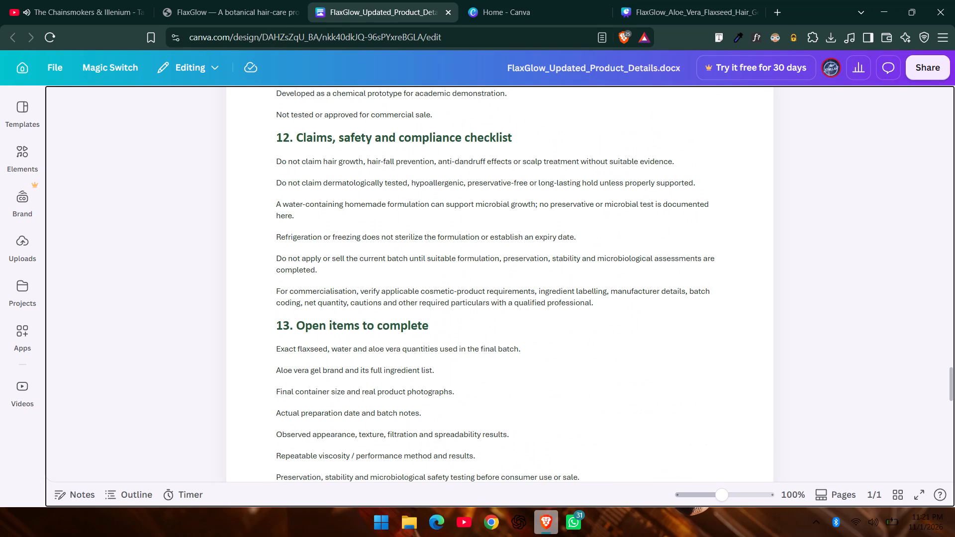
scroll(595, 309, down, 1)
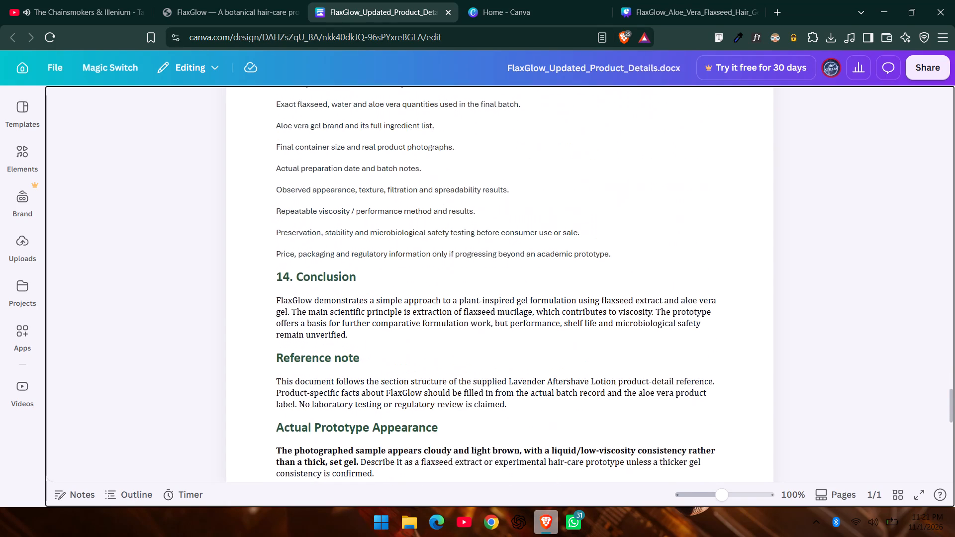
scroll(595, 309, down, 1)
scroll(595, 309, right, 1)
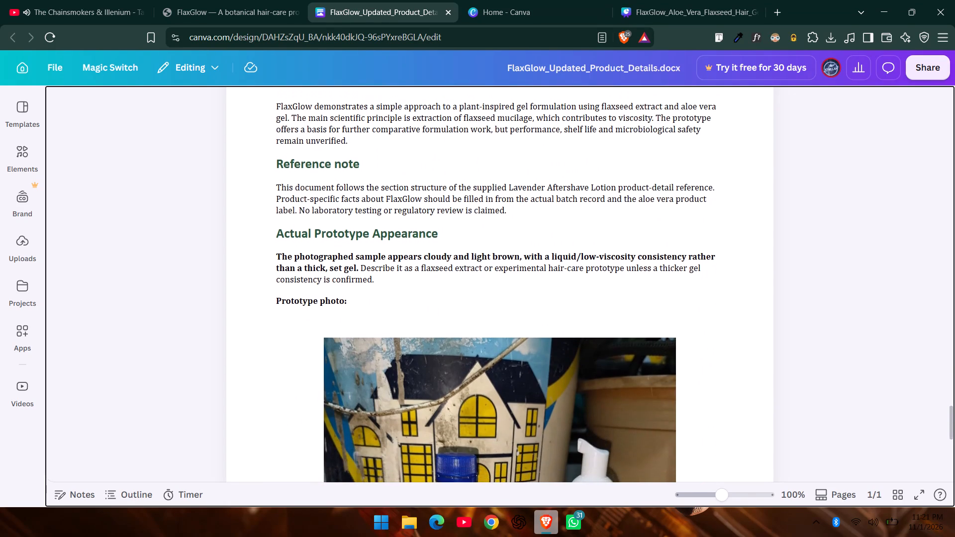
scroll(595, 309, down, 5)
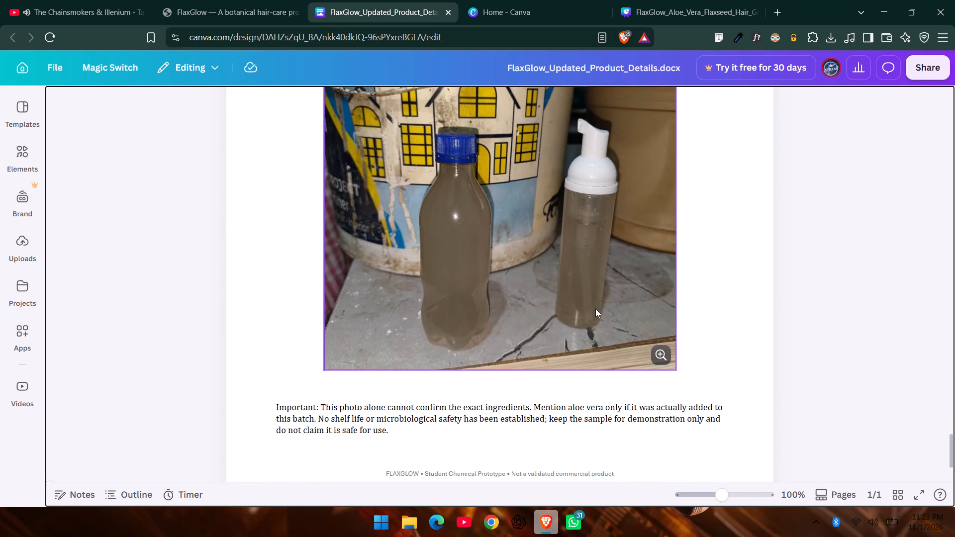
scroll(595, 309, down, 1)
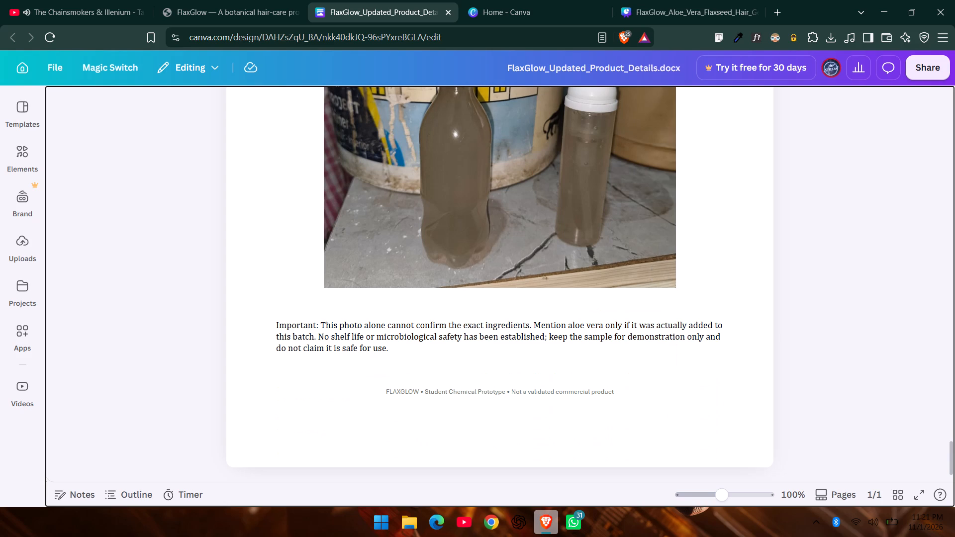
Download the product details document as a digital PDF and save it in Downloads as FlaxGlow_Updated_Product_Details.docx.pdf.
click(927, 59)
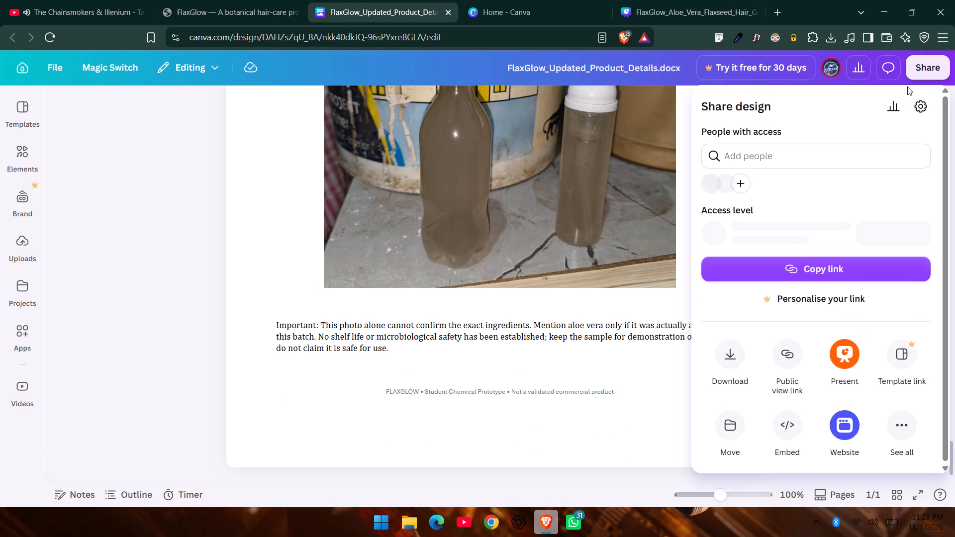
click(738, 366)
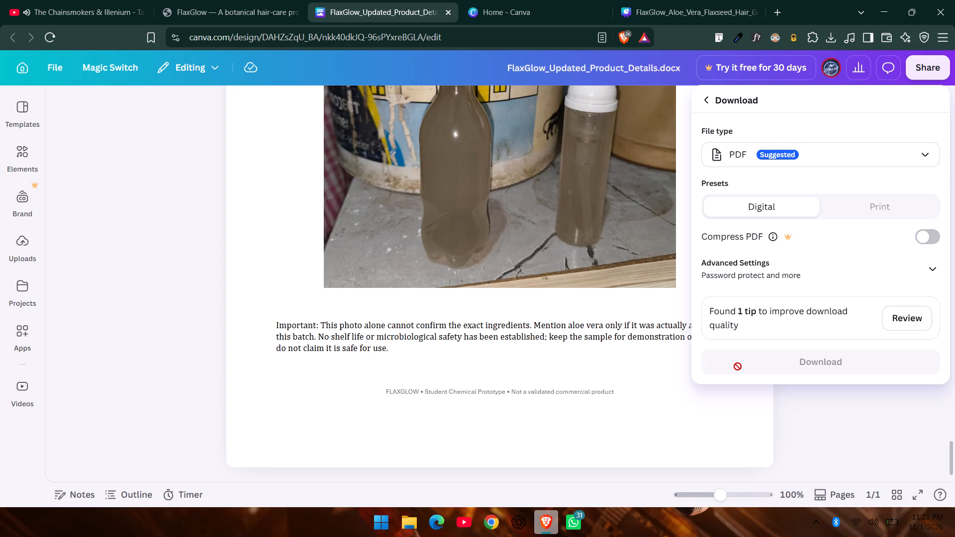
click(791, 366)
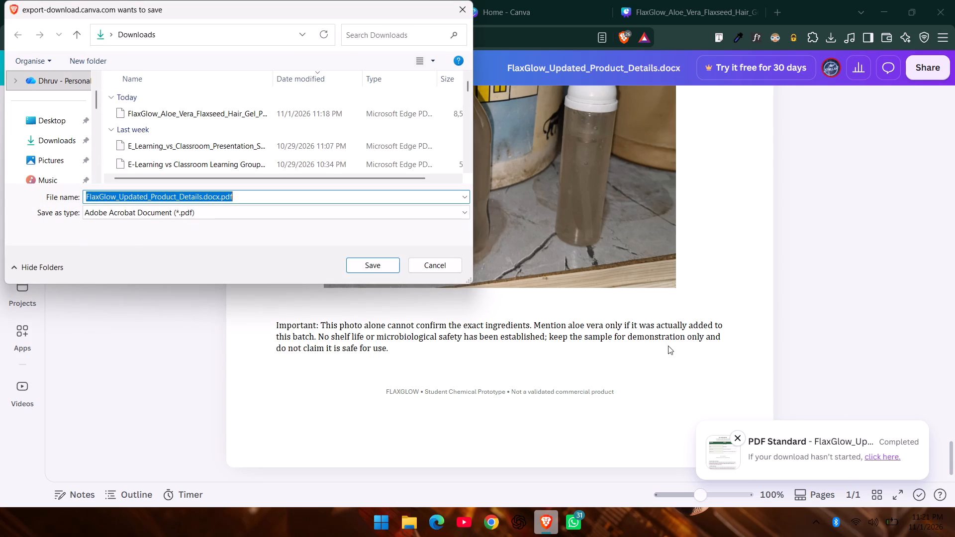
click(371, 267)
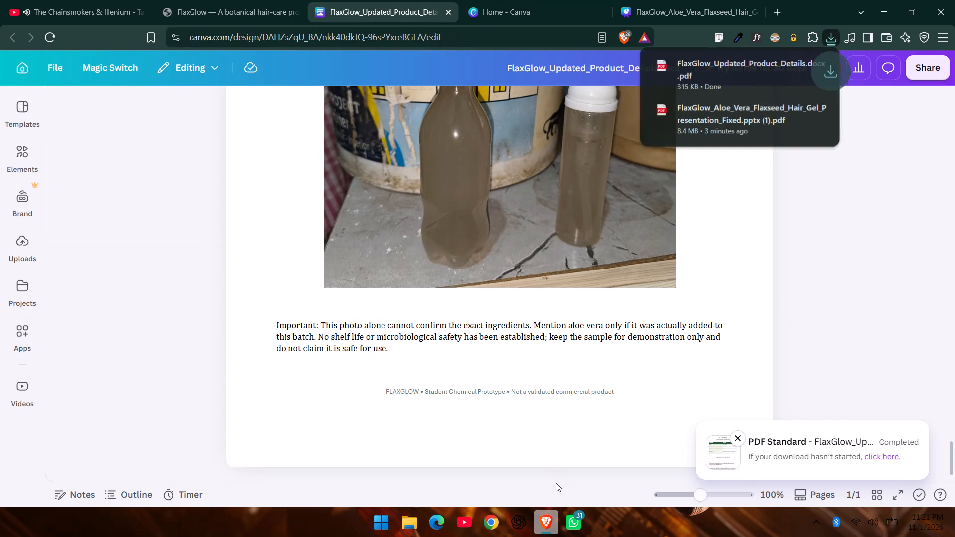